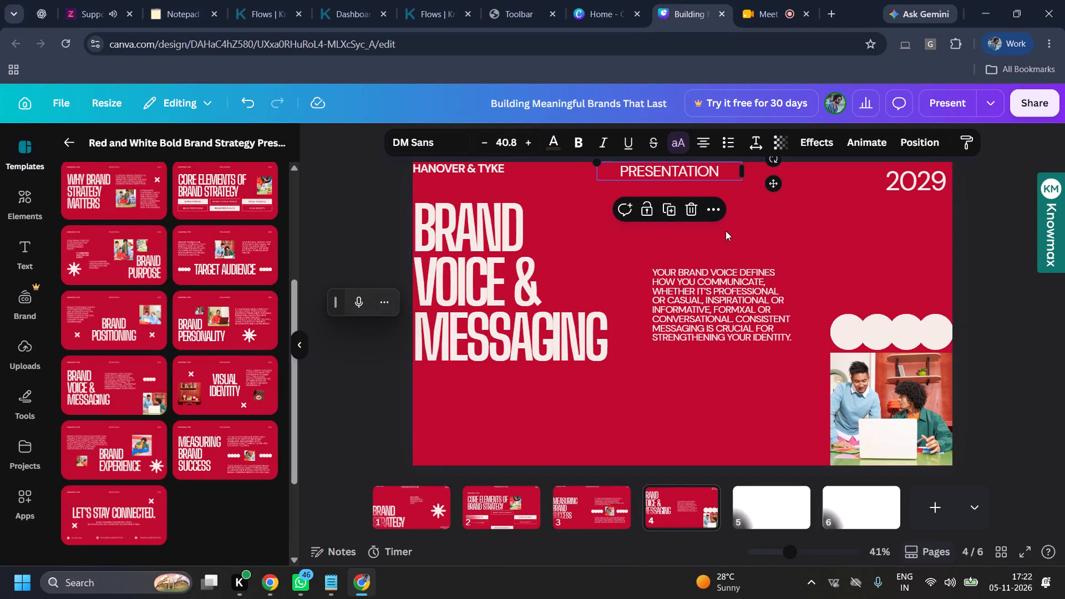
left_click(197, 0)
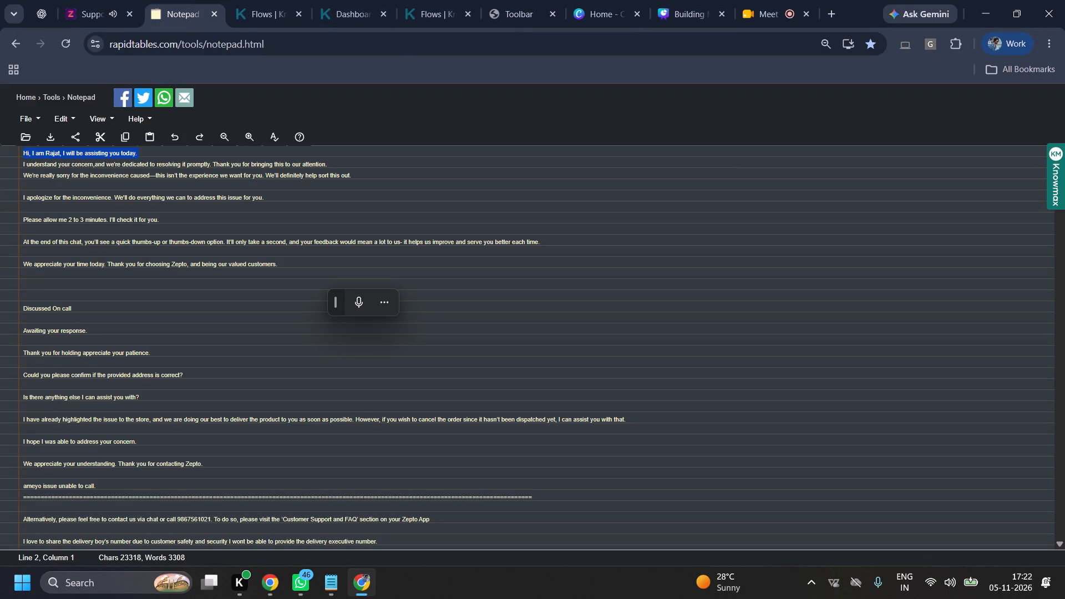
key("ctrl+c")
left_click(111, 8)
left_click(371, 554, "ctrl")
key("ctrl+v")
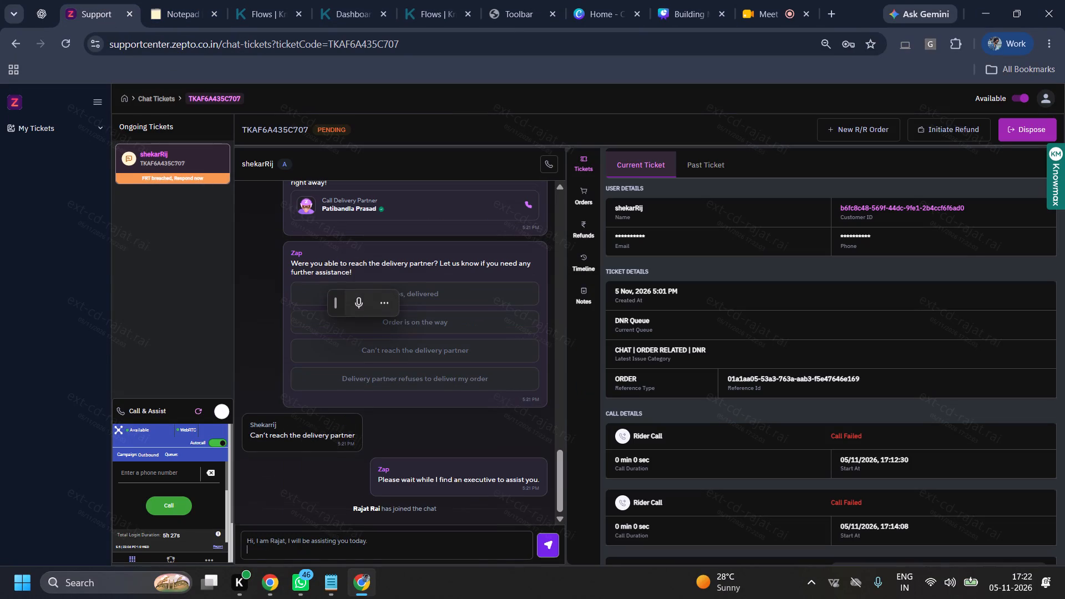
key("Return")
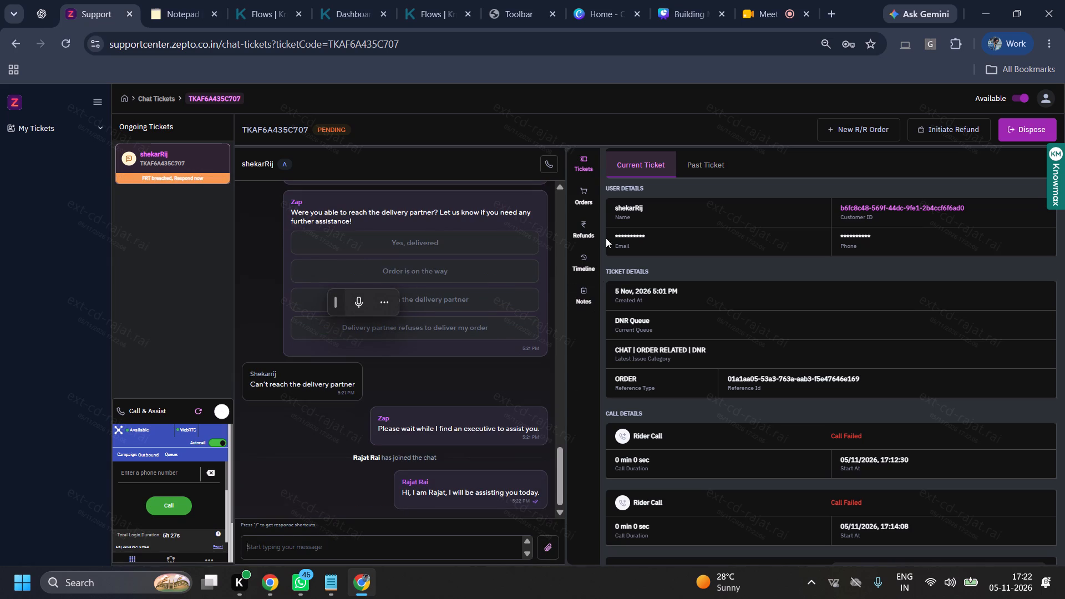
Examine the ticket's current order, including its order details, both shipments, payment and bill summary.
left_click(599, 207)
left_click(594, 202)
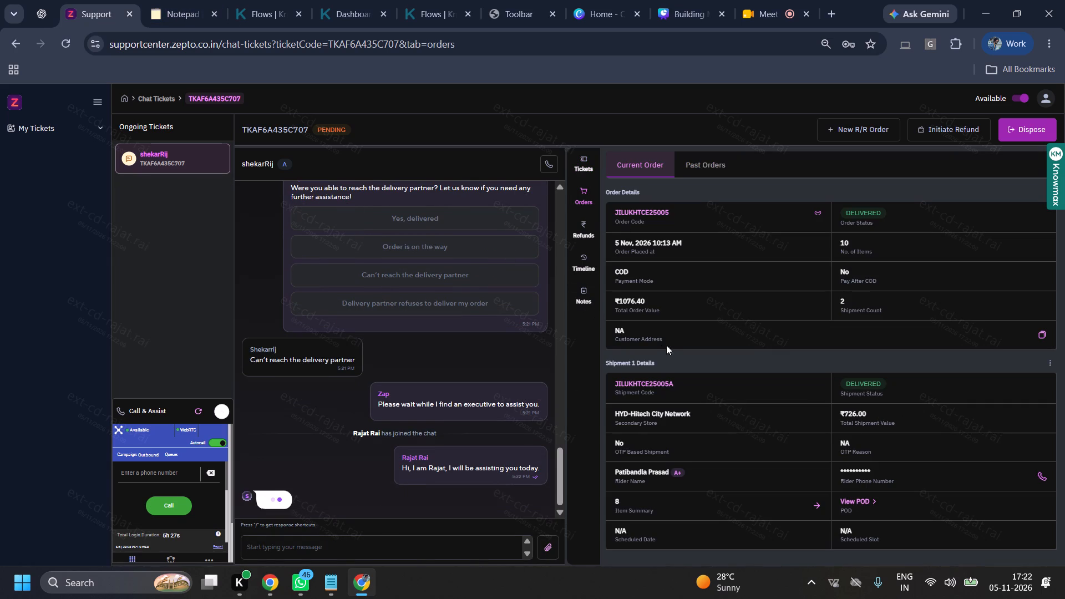
scroll(752, 387, "down", 3)
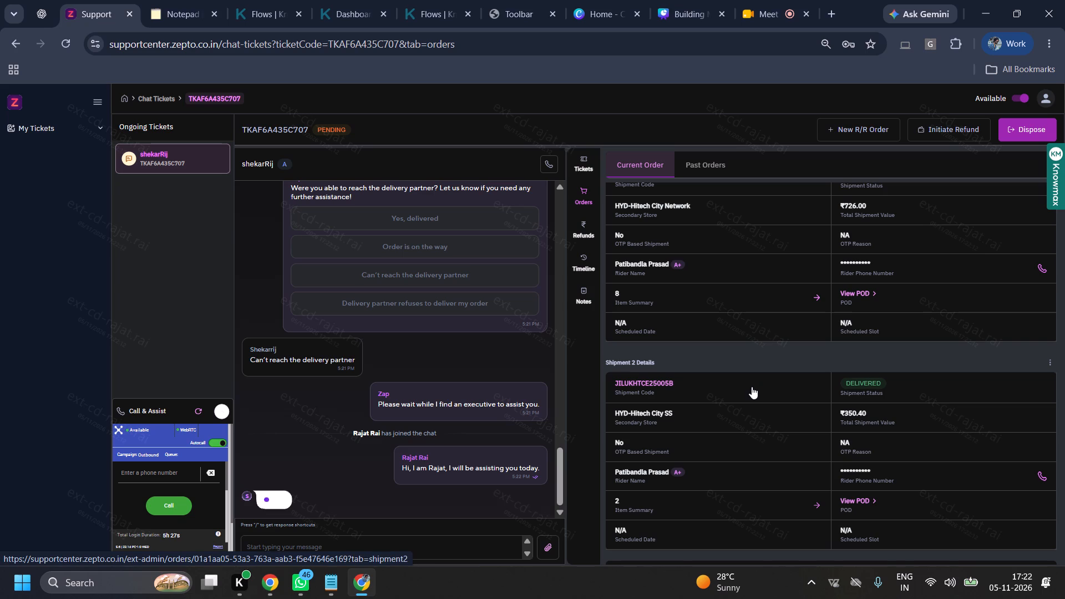
scroll(752, 387, "down", 5)
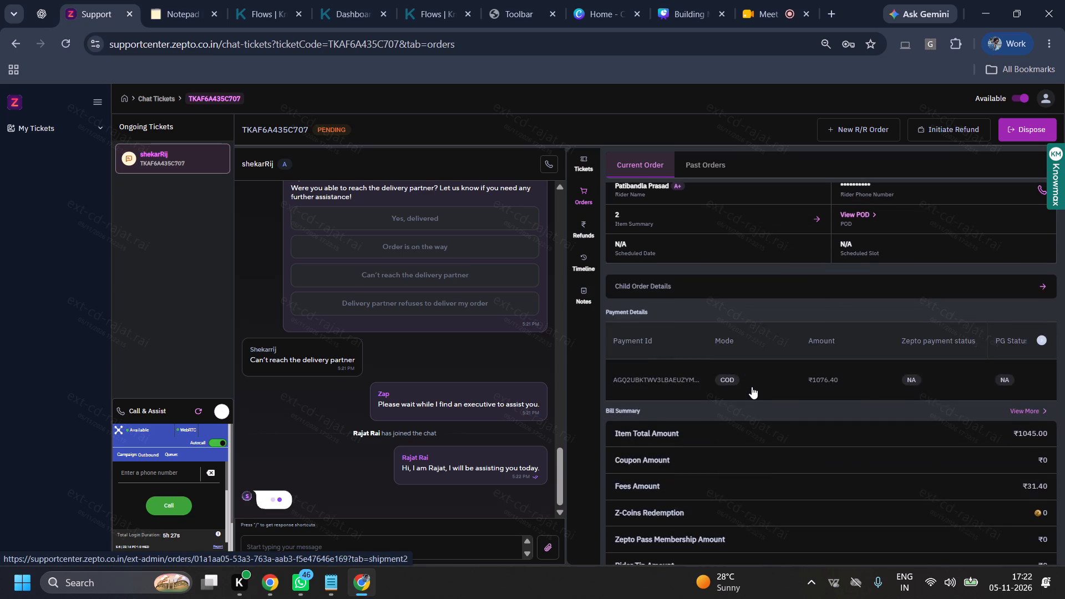
scroll(752, 387, "up", 8)
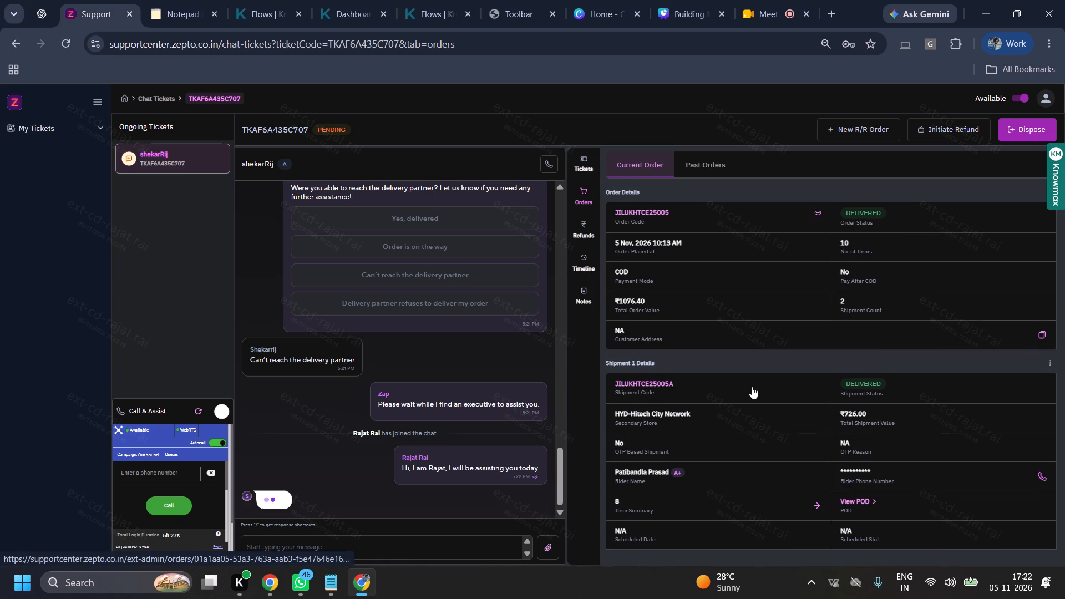
scroll(752, 387, "down", 4)
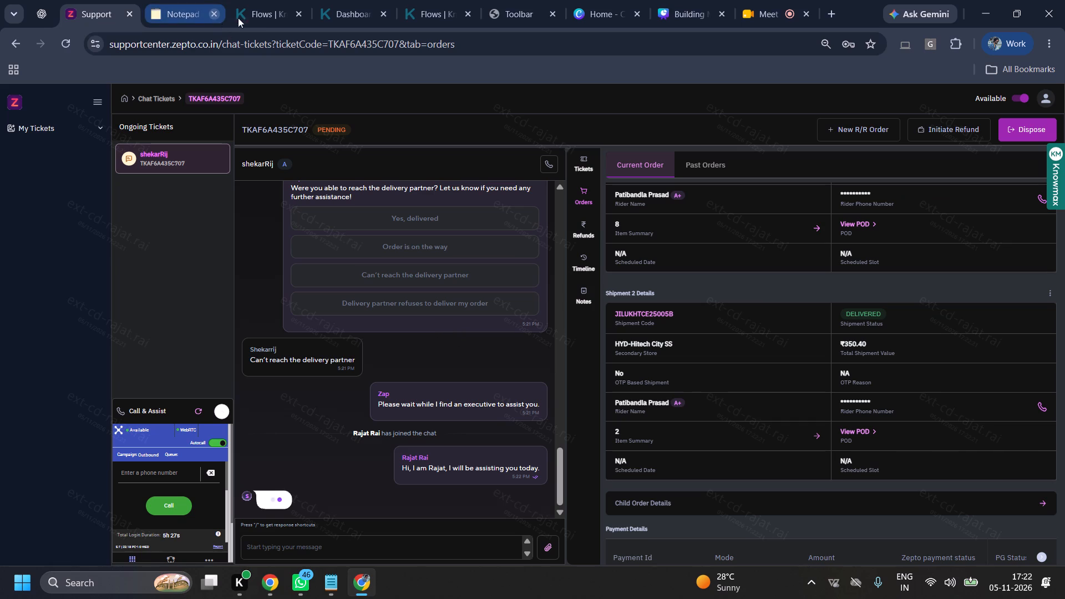
Copy the "We're really sorry for the inconvenience caused" line from the online notepad into the customer's chat reply.
left_click(262, 16)
left_click_drag(175, 0, 177, 7)
triple_click(225, 174)
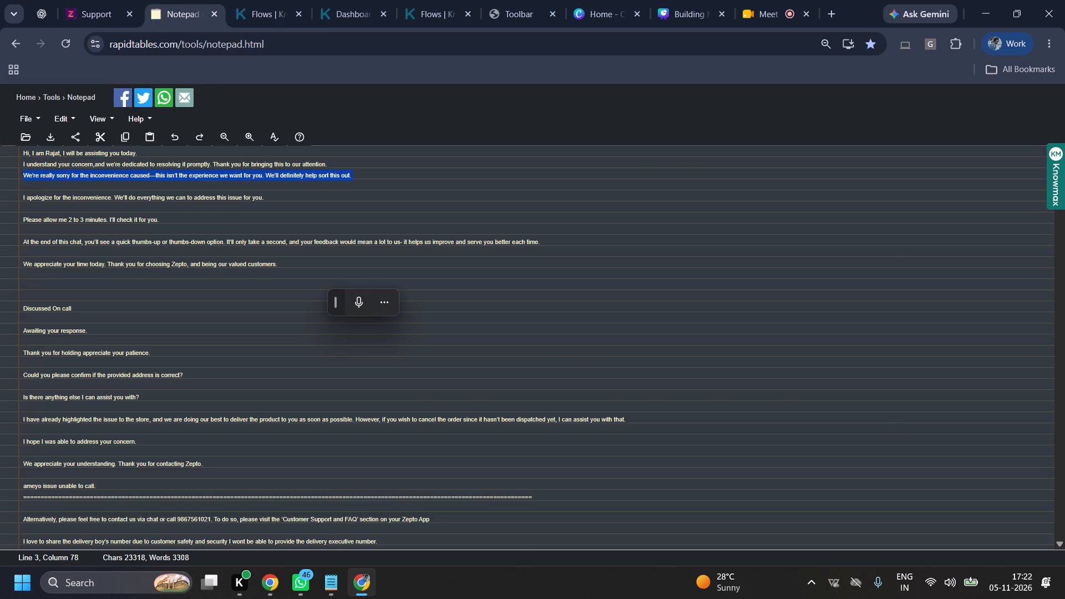
key("ctrl+c")
left_click(106, 0, "ctrl")
left_click(326, 549, "ctrl")
key("ctrl+v")
Copy the delivery address confirmation request from the Notepad refund notes, send the drafted apology, and send the request as a separate message.
left_click(325, 580, "ctrl")
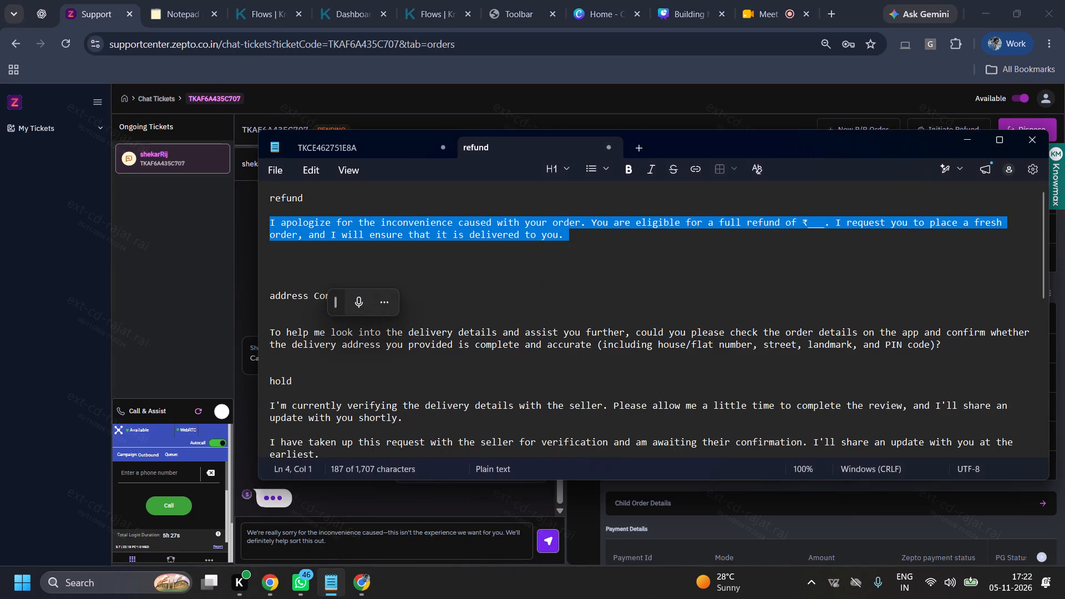
left_click(372, 412, "ctrl")
triple_click(399, 346, "ctrl")
key("ctrl+c")
left_click(128, 314, "ctrl")
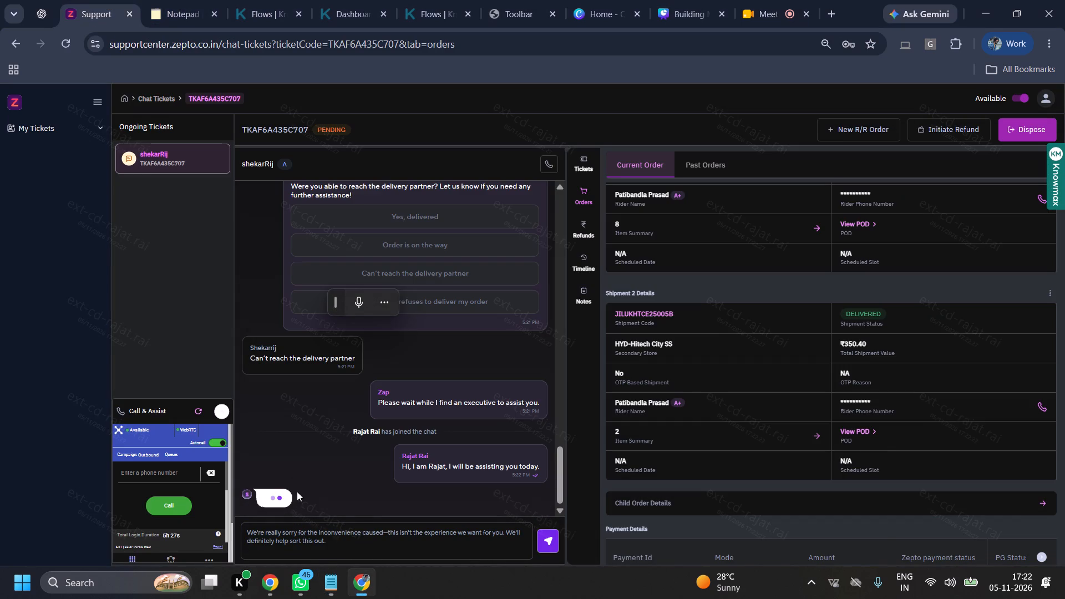
left_click(346, 551, "ctrl")
key("ctrl+Return")
key("ctrl+v")
key("ctrl+Return")
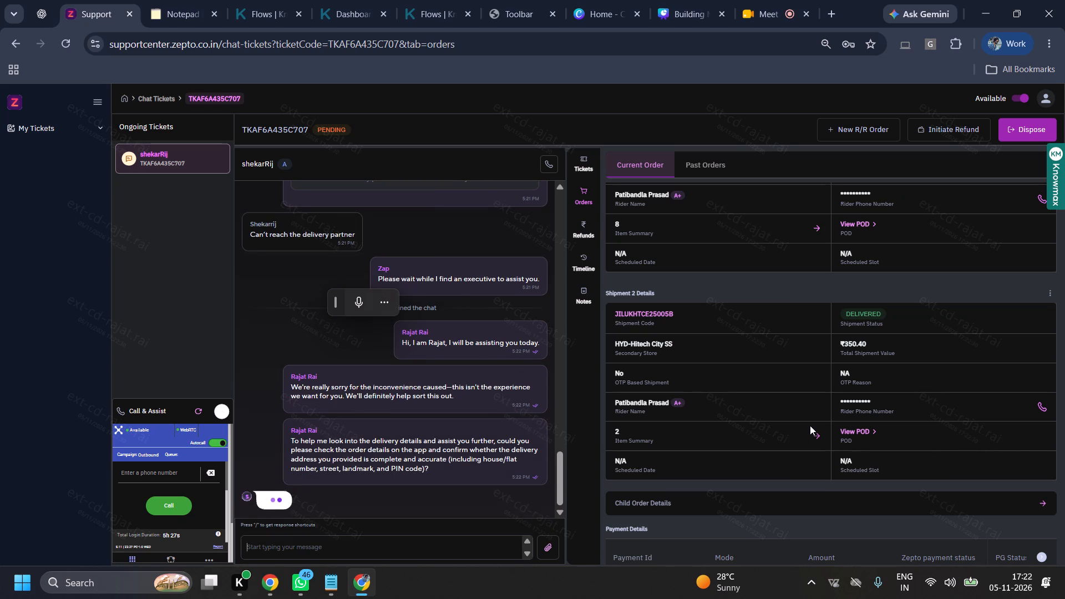
Switch to the Canva presentation "Building Meaningful Brands That Last".
scroll(807, 425, "up", 1)
left_click(659, 0)
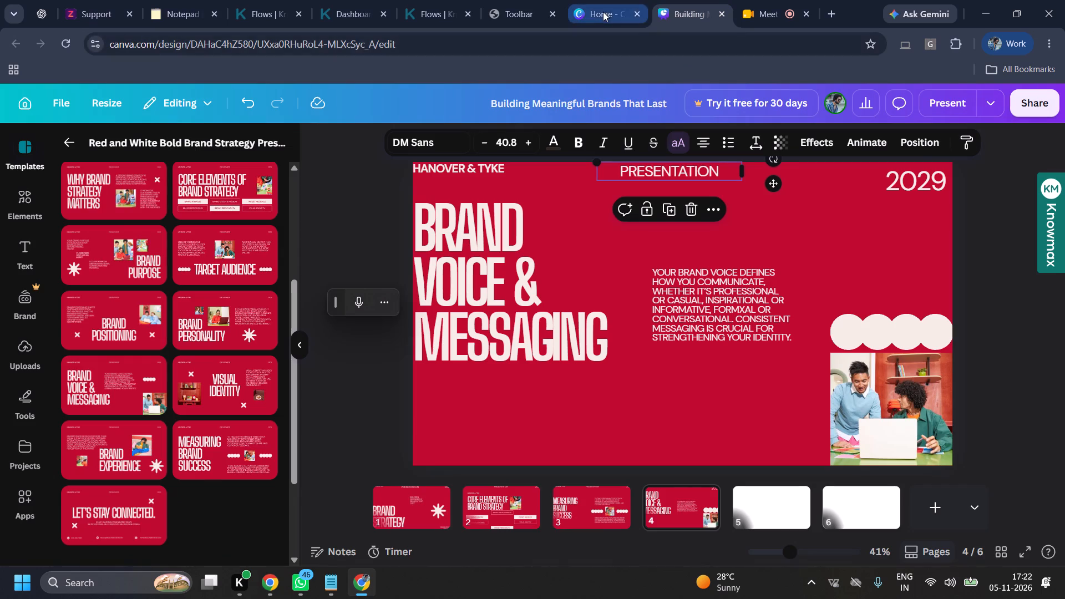
left_click(603, 12)
left_click(659, 2)
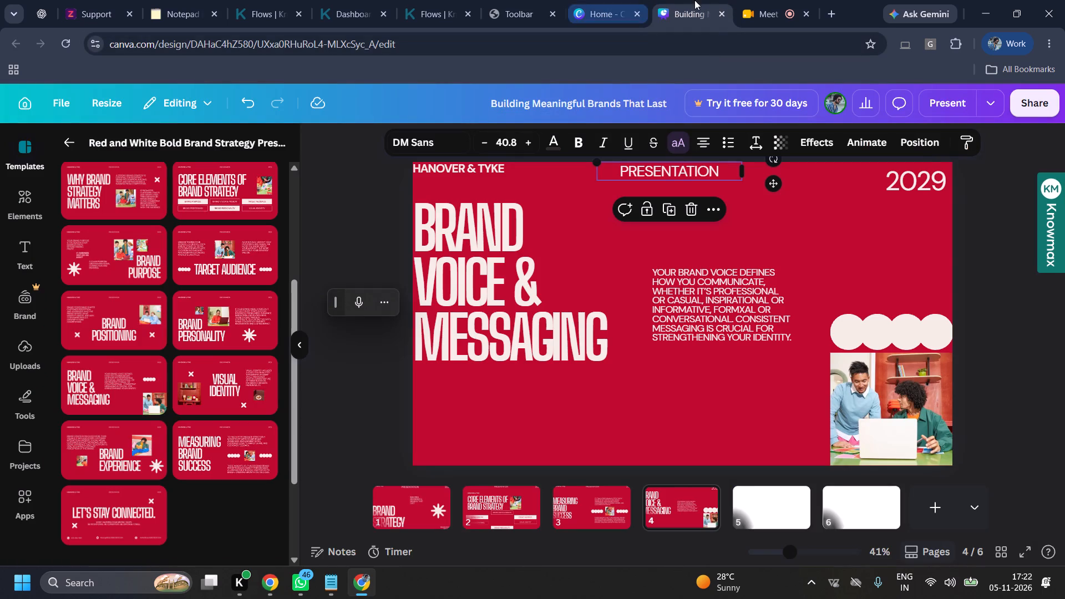
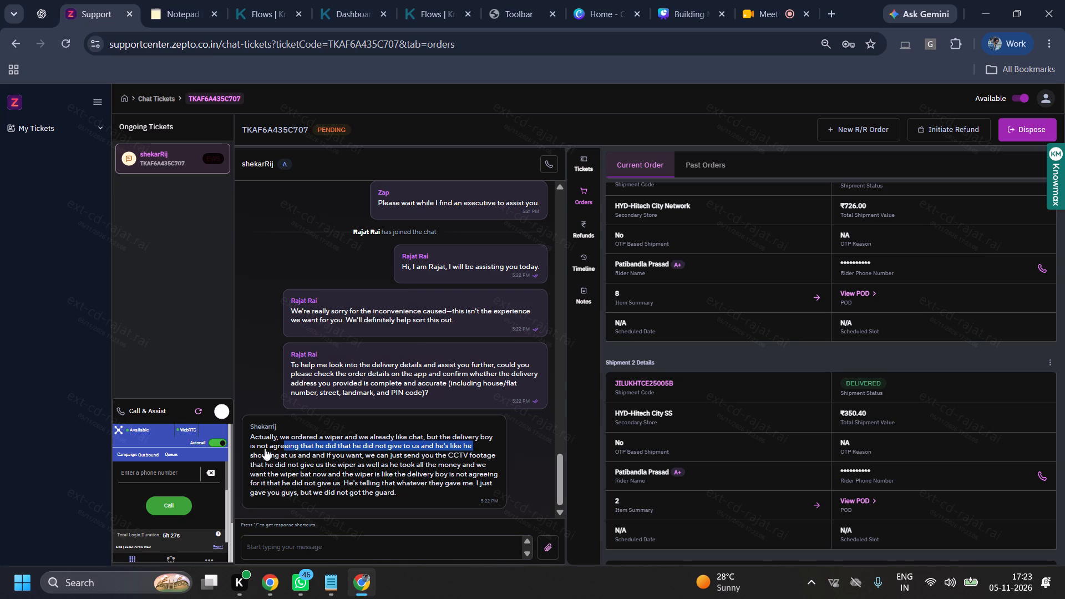
Read through the customer's message about the undelivered wiper and the delivery boy, checking it against the order's shipment and payment details.
left_click_drag(264, 445, 348, 448)
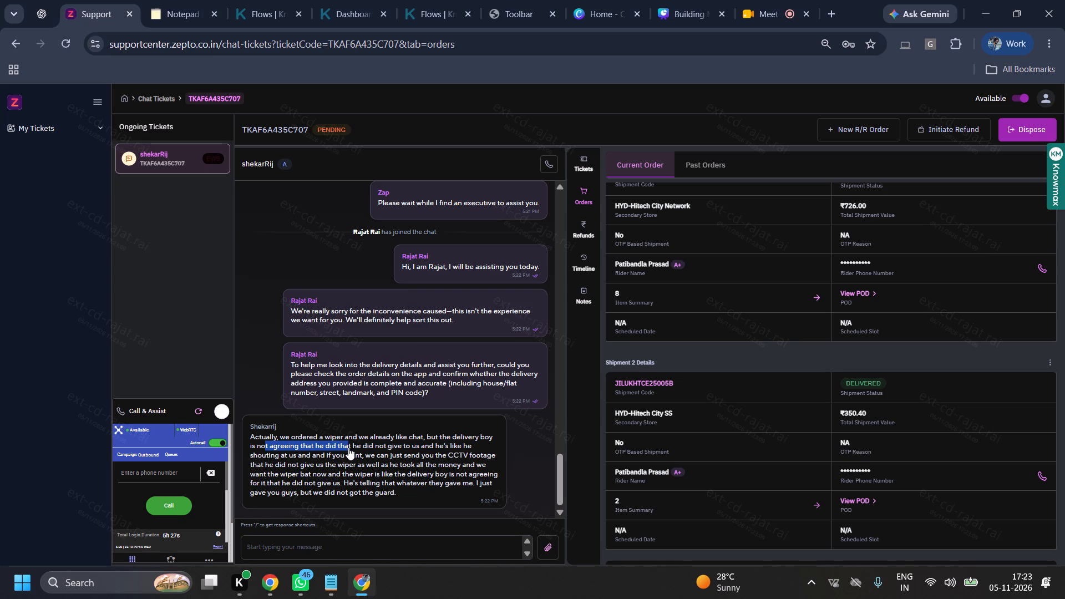
left_click_drag(348, 448, 368, 449)
left_click_drag(368, 449, 371, 448)
left_click_drag(371, 448, 383, 449)
left_click_drag(383, 449, 458, 445)
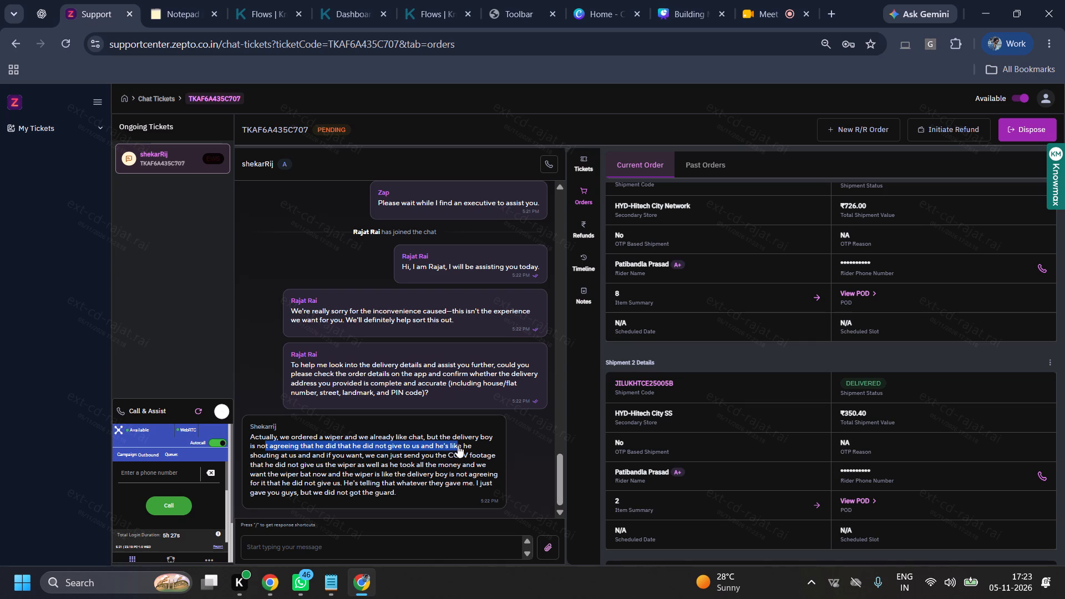
left_click_drag(458, 445, 470, 445)
left_click_drag(265, 453, 333, 463)
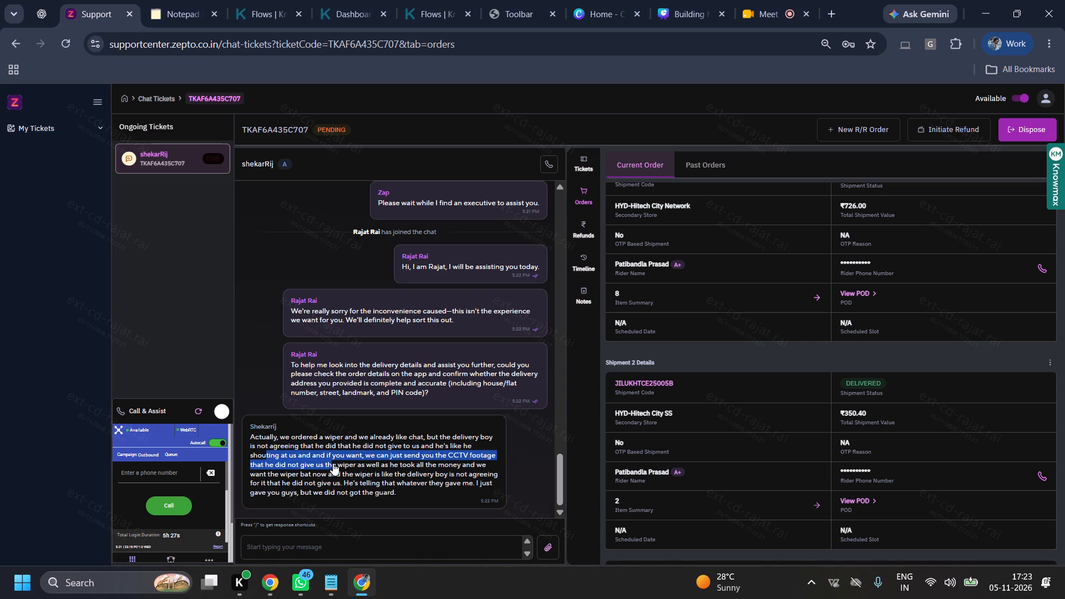
left_click_drag(333, 463, 423, 457)
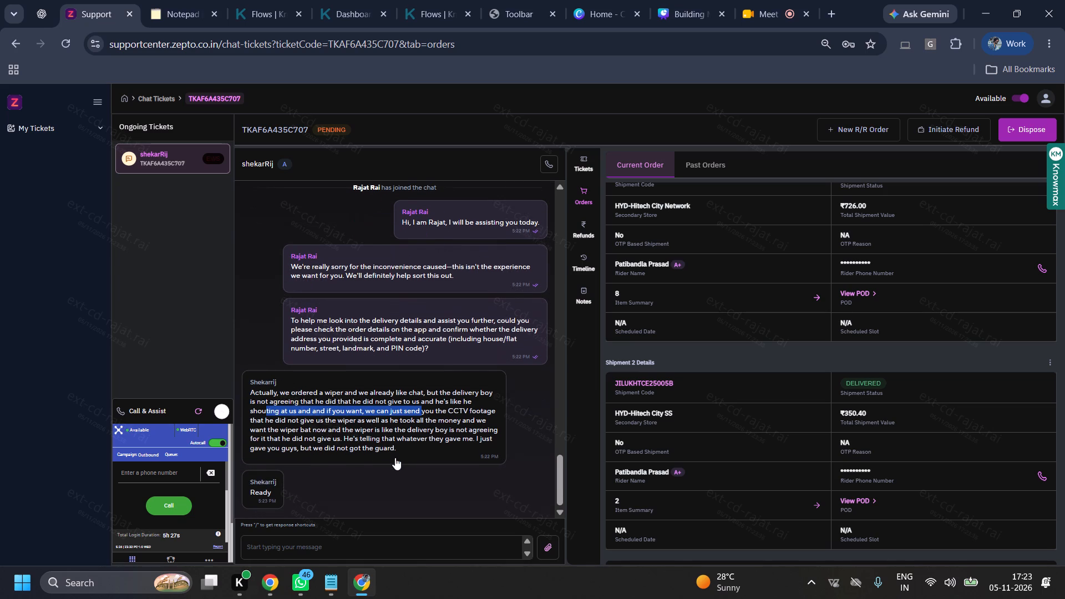
scroll(801, 485, "down", 2)
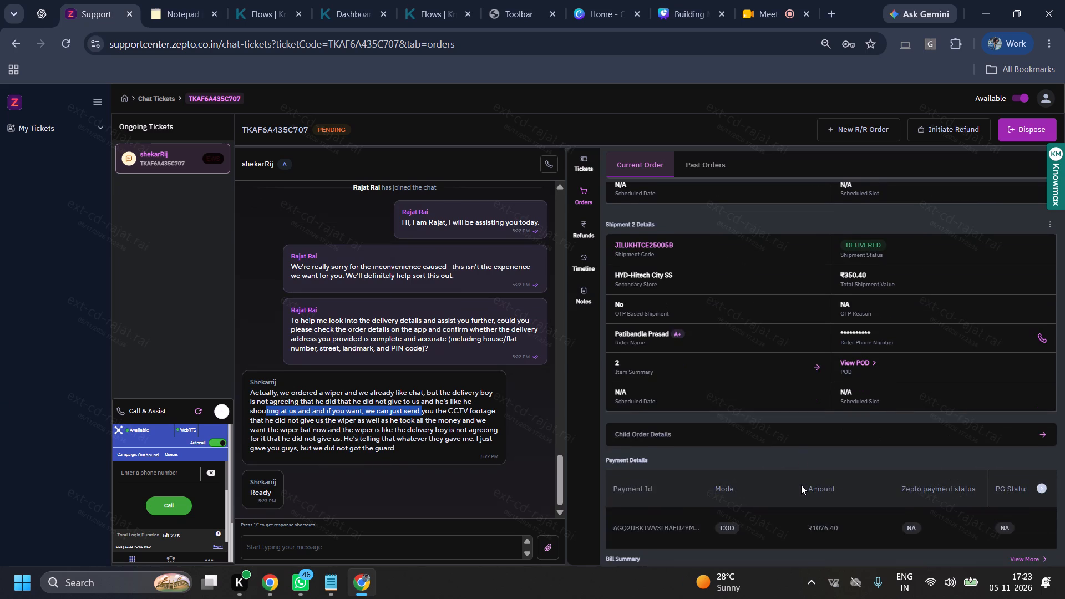
scroll(801, 485, "up", 2)
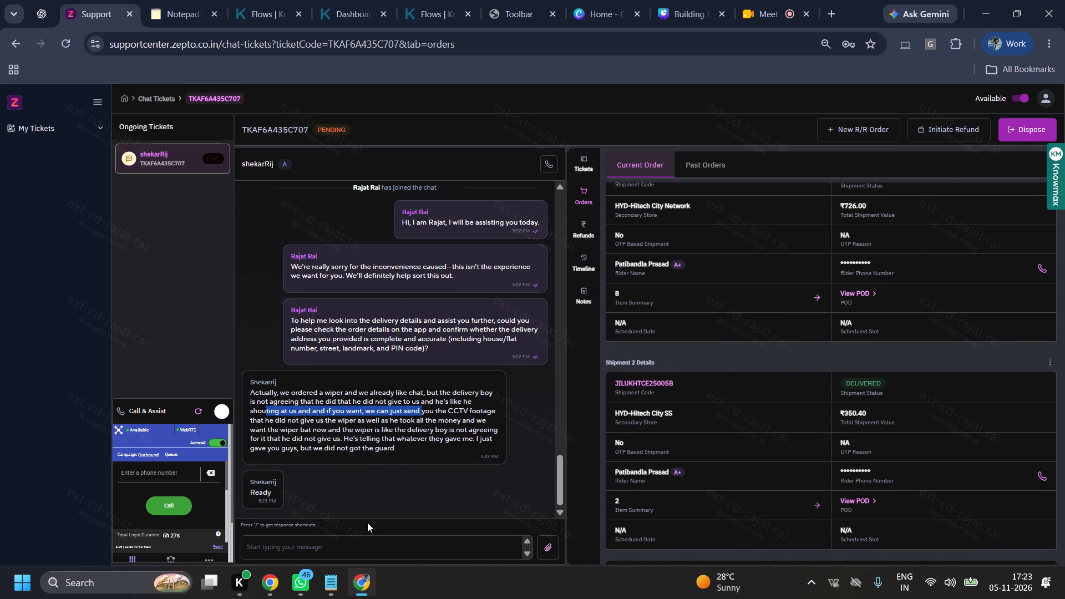
Dictate and send the customer the chat reply "could you please confirm only one item is missing?".
left_click(371, 547)
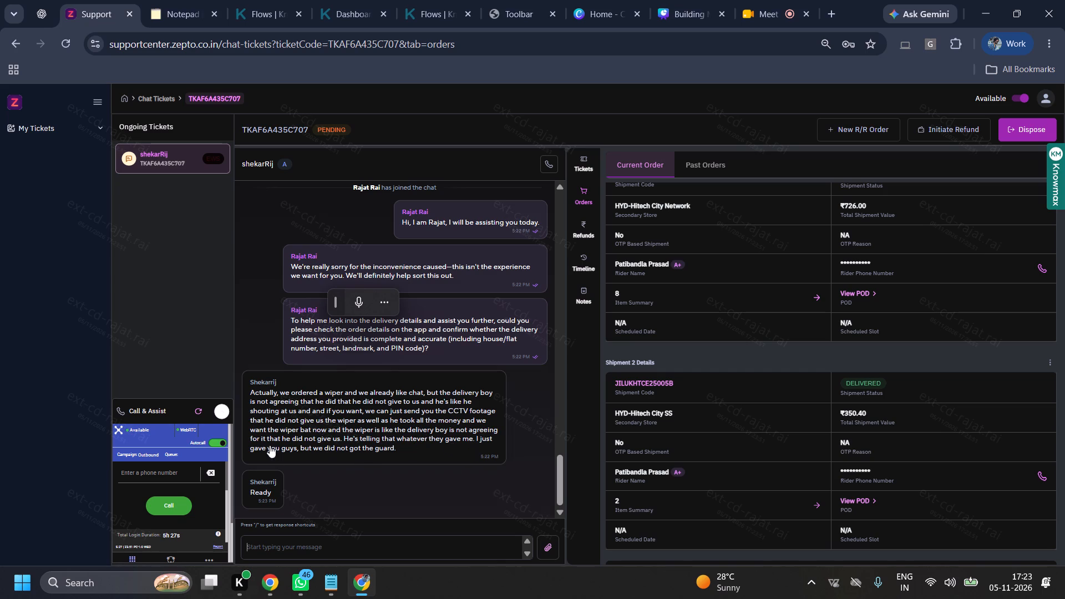
left_click(376, 548)
left_click(363, 302)
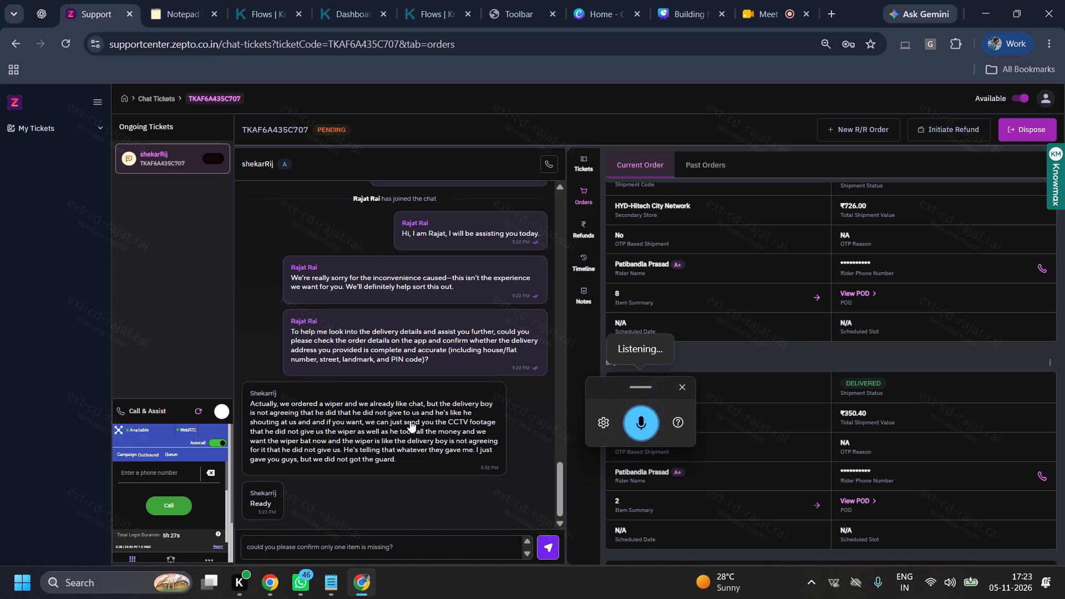
key("space")
key("Return")
Open the current order's full page and examine the second shipment's item summary and delivery photo, then return to the support ticket.
scroll(620, 283, "up", 4)
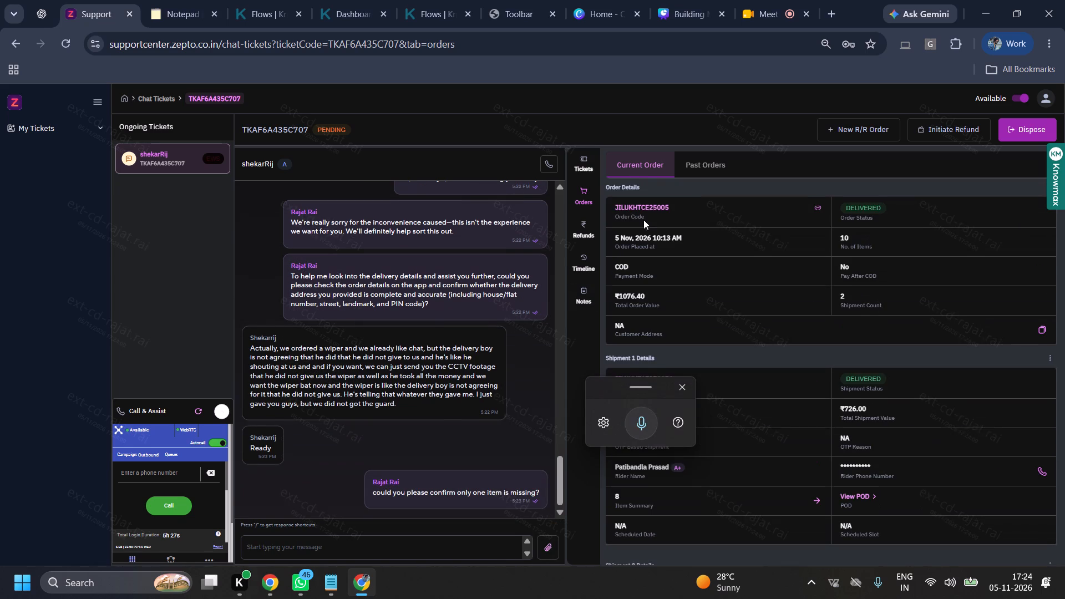
left_click(643, 218)
left_click(661, 211)
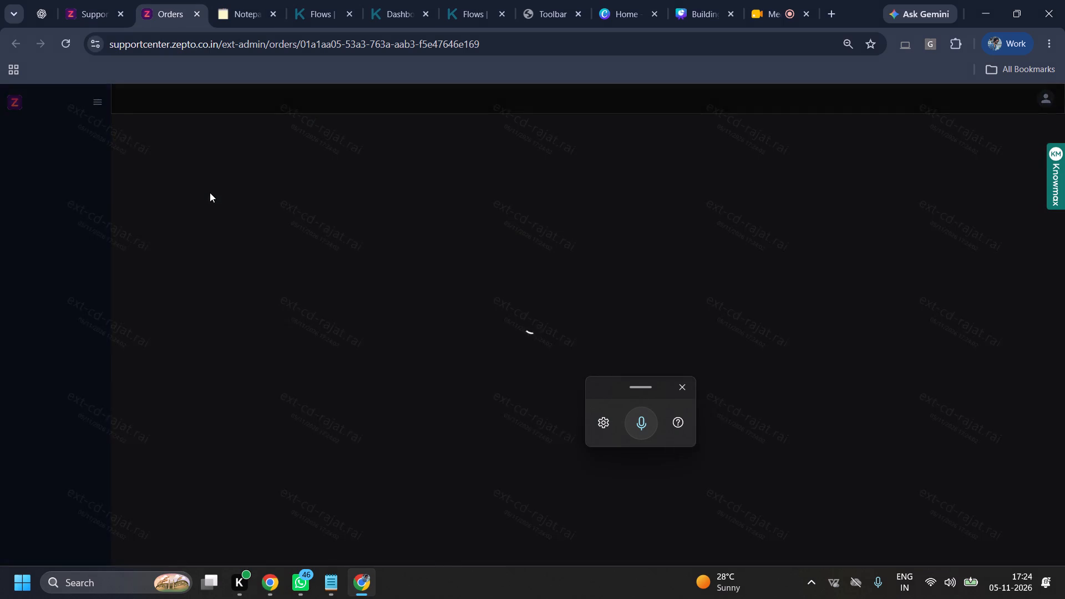
left_click(243, 116)
scroll(271, 417, "down", 2)
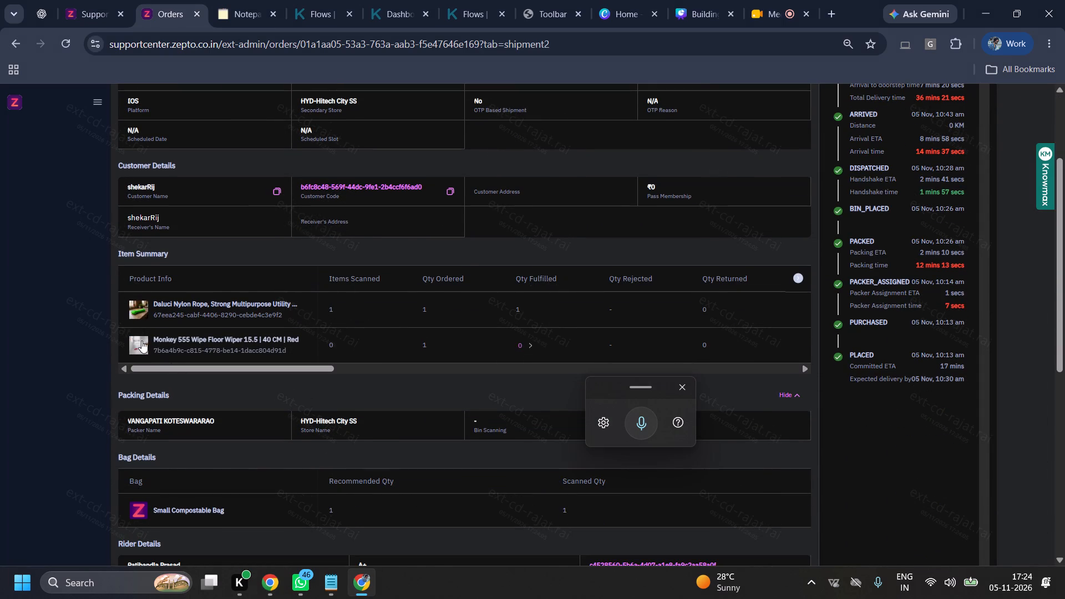
left_click(150, 341)
left_click(143, 346)
left_click(232, 407)
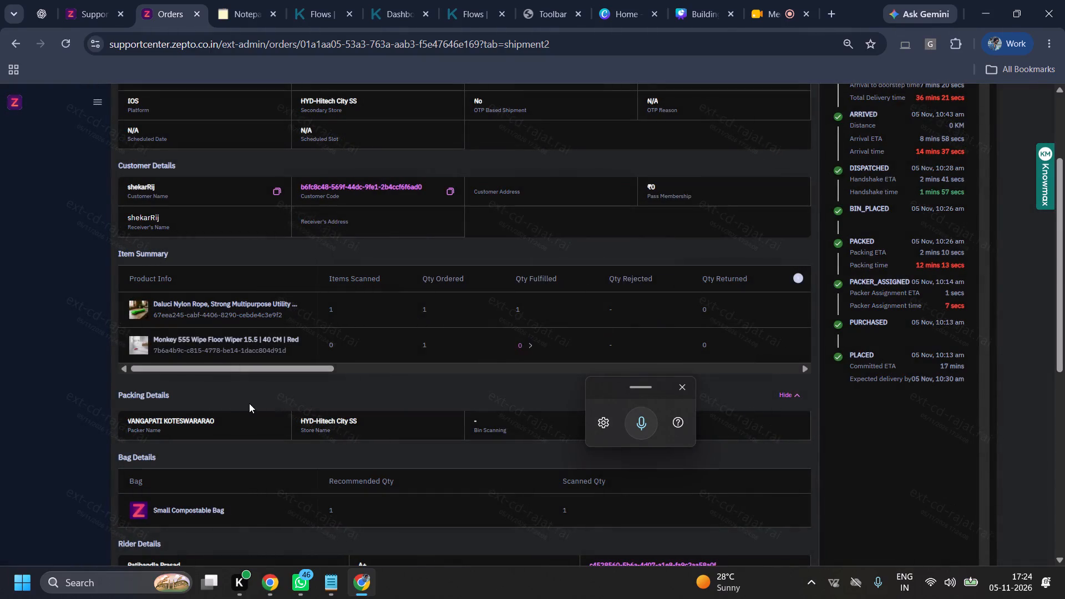
scroll(249, 403, "down", 10)
left_click(140, 428)
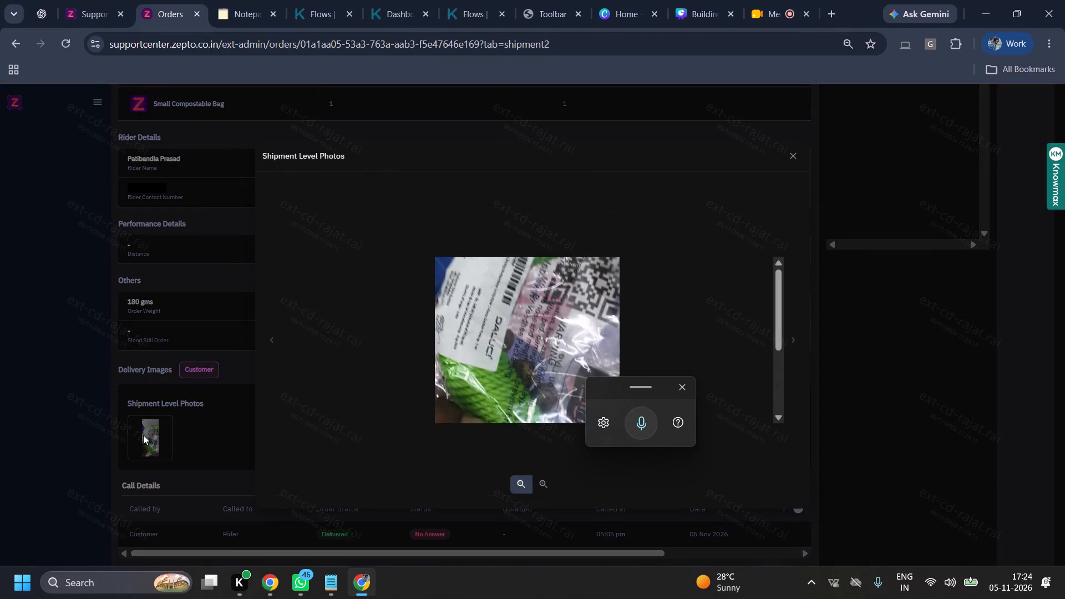
left_click(168, 438)
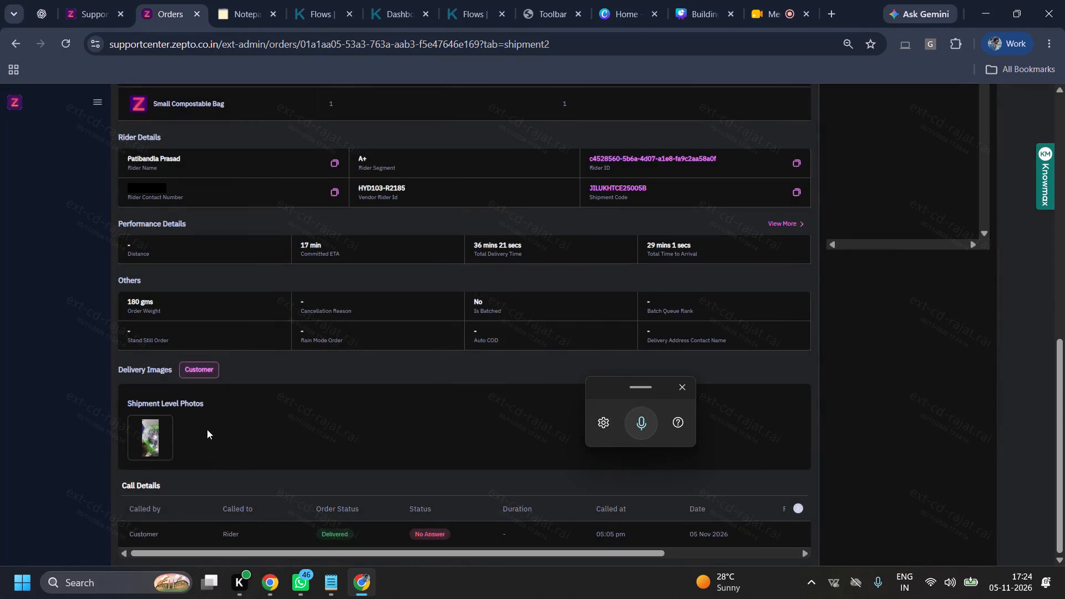
scroll(231, 456, "up", 6)
left_click(195, 17)
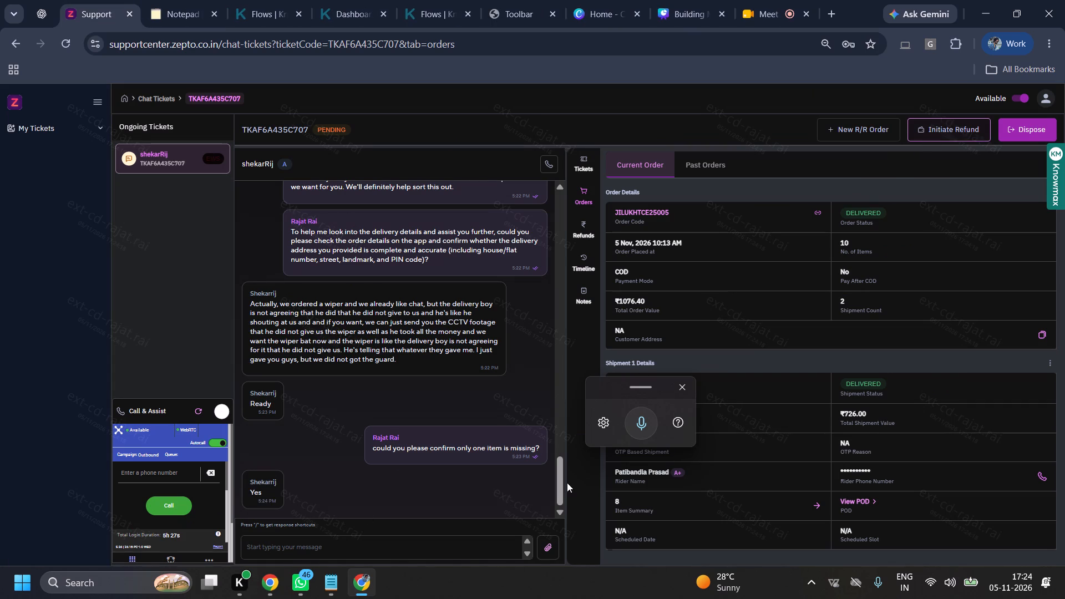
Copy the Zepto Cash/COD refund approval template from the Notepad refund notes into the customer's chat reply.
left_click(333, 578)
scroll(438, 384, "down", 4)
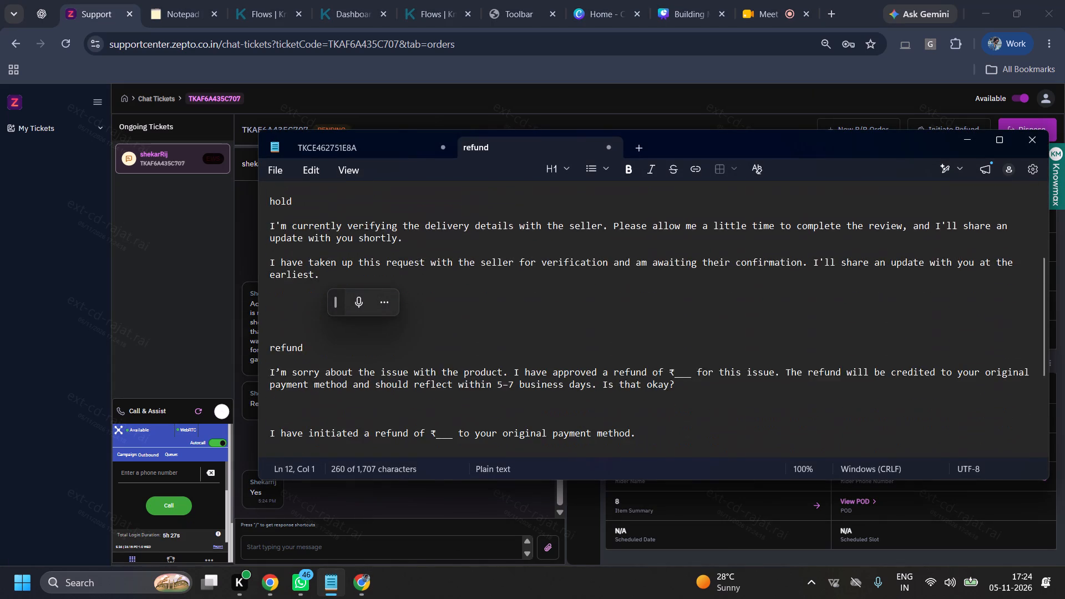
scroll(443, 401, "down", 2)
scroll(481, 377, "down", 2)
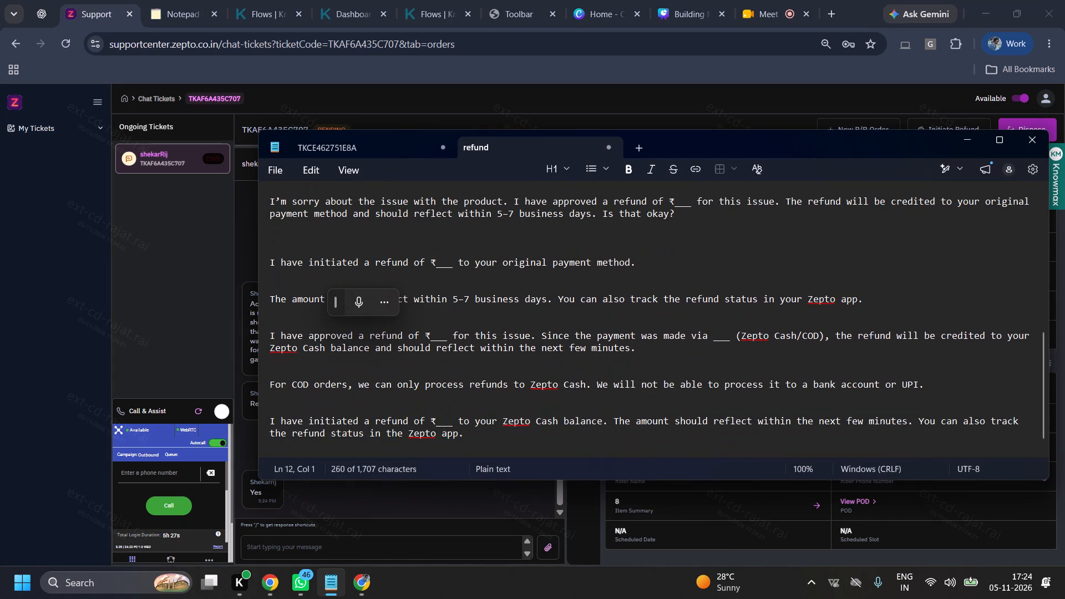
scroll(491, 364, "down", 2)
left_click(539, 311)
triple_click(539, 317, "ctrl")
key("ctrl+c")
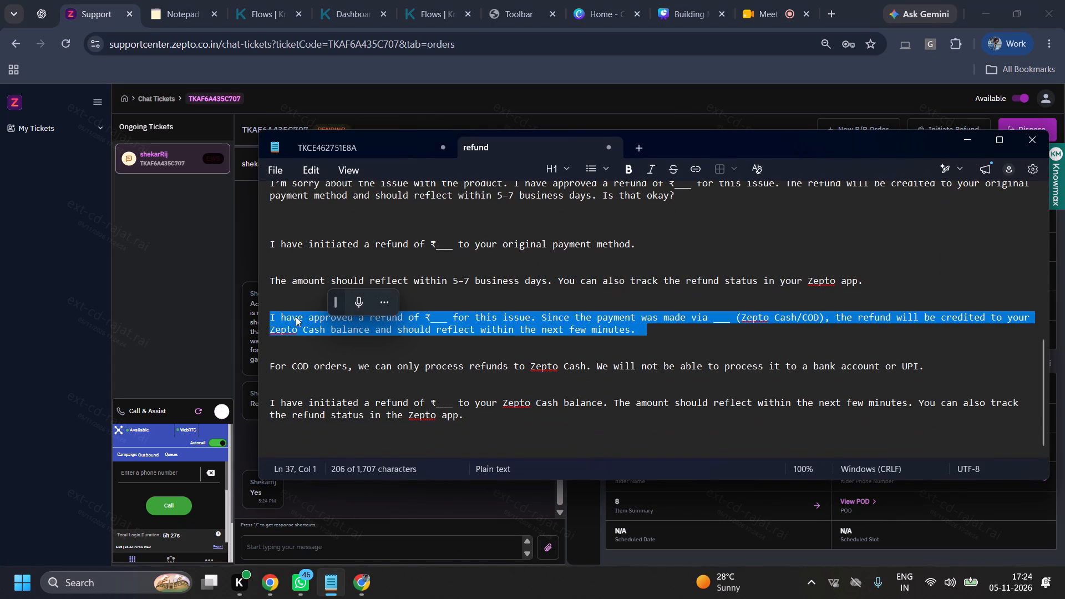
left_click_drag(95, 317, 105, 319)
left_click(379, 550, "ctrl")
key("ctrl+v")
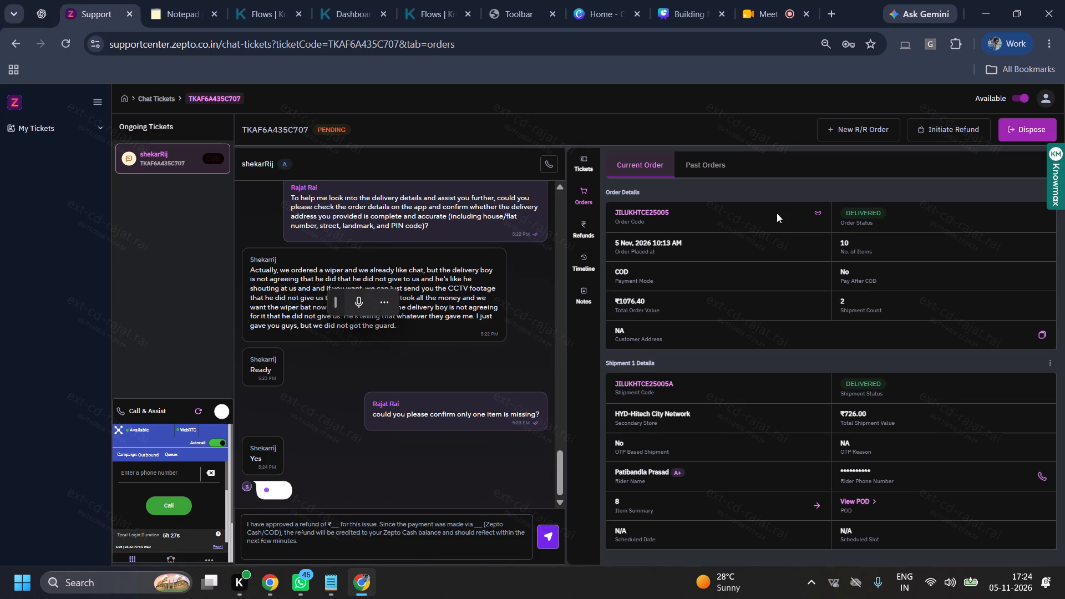
Check the order's items and eligible refund amounts in the Initiate Refund form, then close it.
left_click(963, 128)
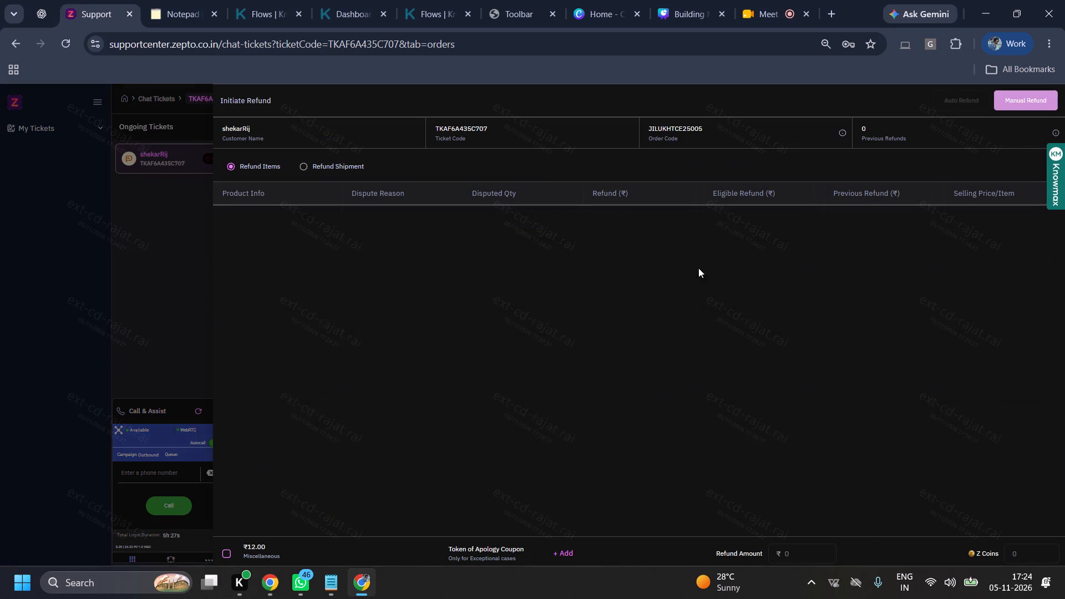
left_click(117, 313)
Clear the draft and send "and also could you please confirm how much you have paid to the rider partner? Is it, a online transaction".
triple_click(330, 524)
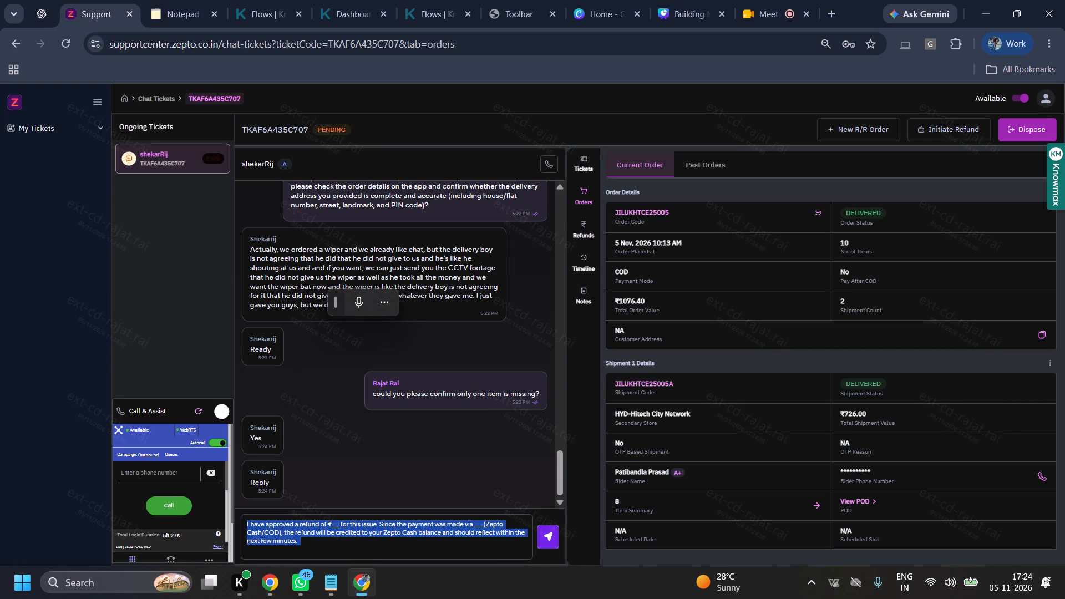
key("BackSpace")
left_click(372, 309)
left_click(365, 310)
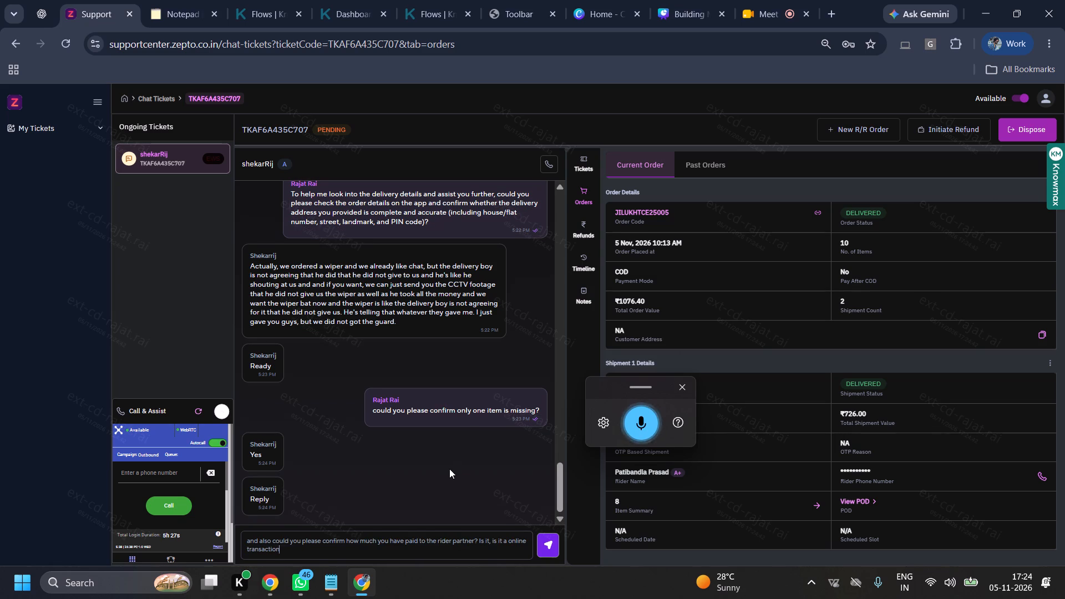
key("space")
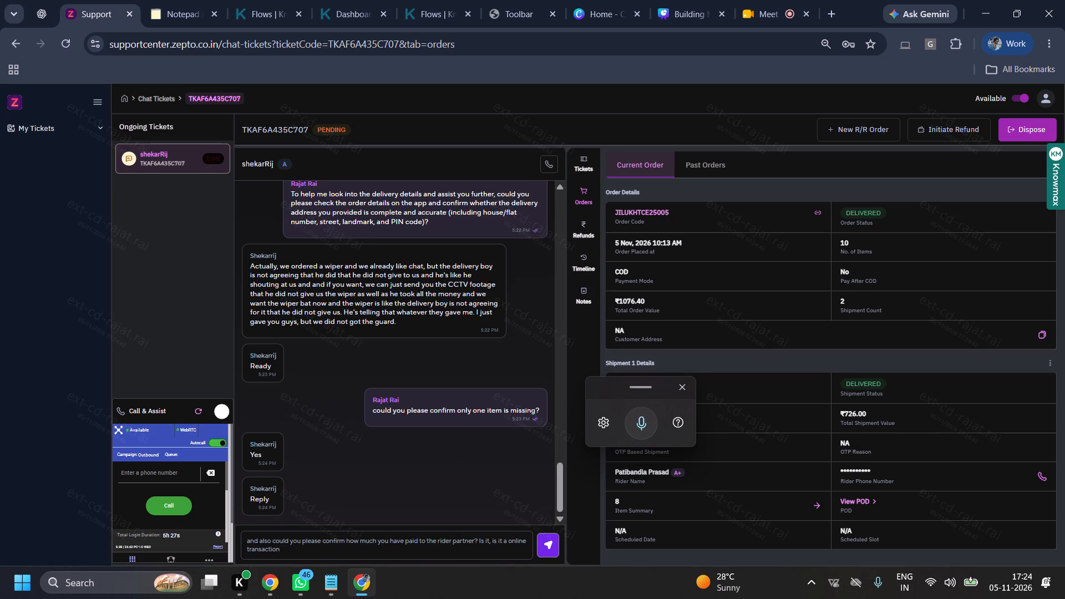
left_click(506, 543)
key("BackSpace")
key("BackSpace")
key("BackSpace")
key("BackSpace")
key("BackSpace")
key("BackSpace")
key("BackSpace")
key("a")
key("BackSpace")
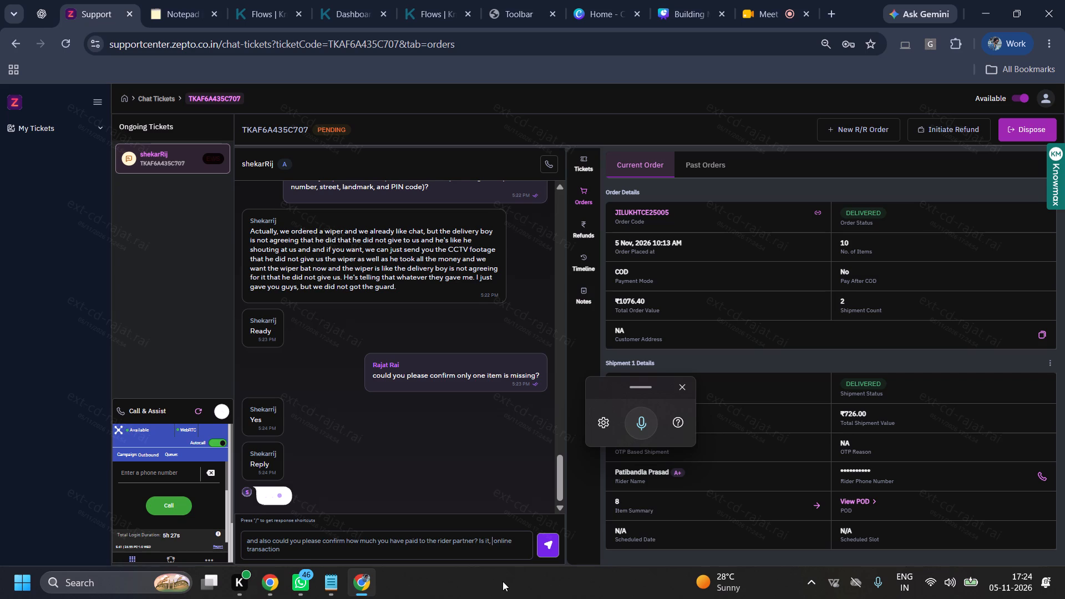
type("a")
key("space")
key("Return")
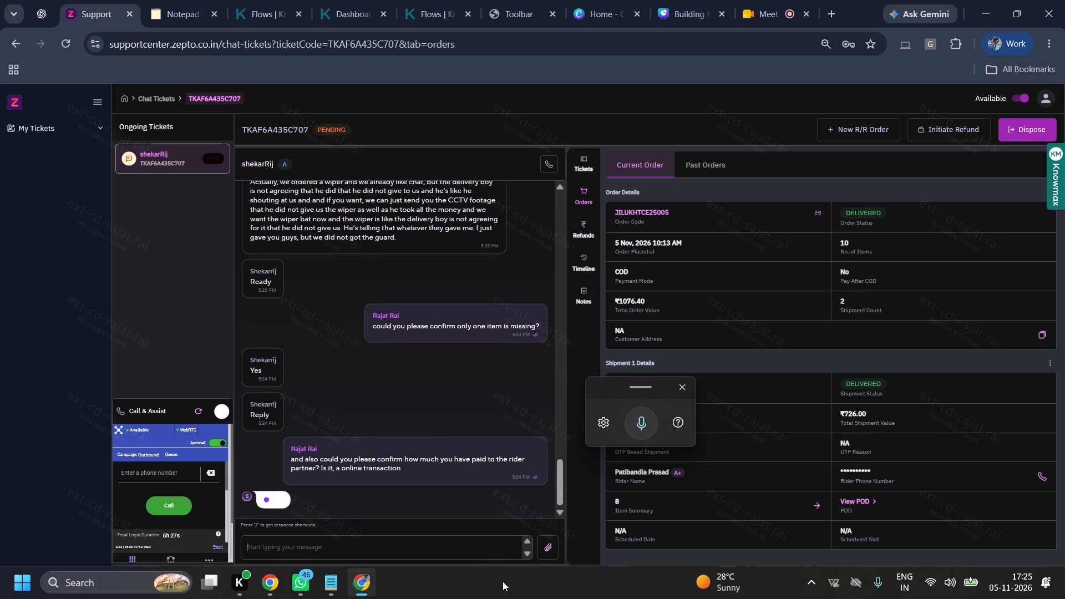
Close voice typing and review the current order's shipment, payment and bill details.
scroll(718, 369, "down", 1)
scroll(713, 369, "up", 1)
scroll(709, 369, "down", 6)
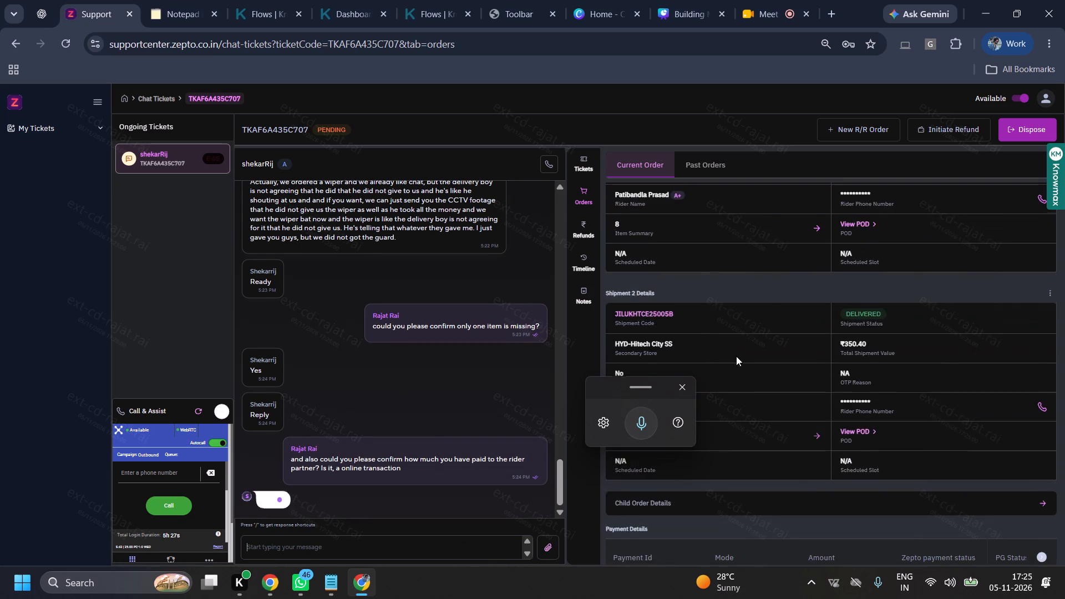
left_click(671, 390)
left_click(684, 390)
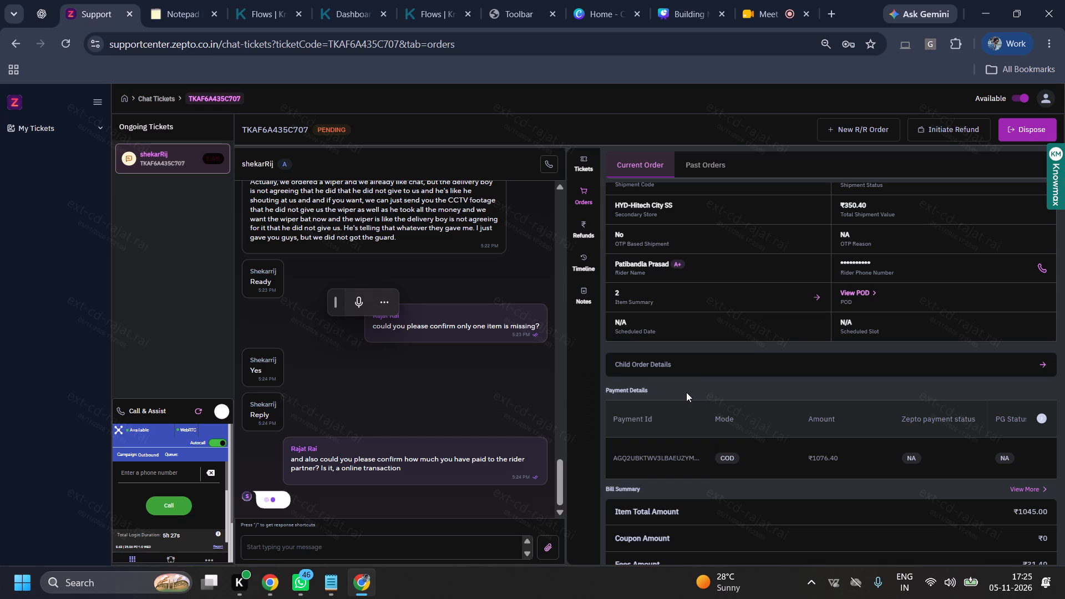
scroll(686, 392, "up", 4)
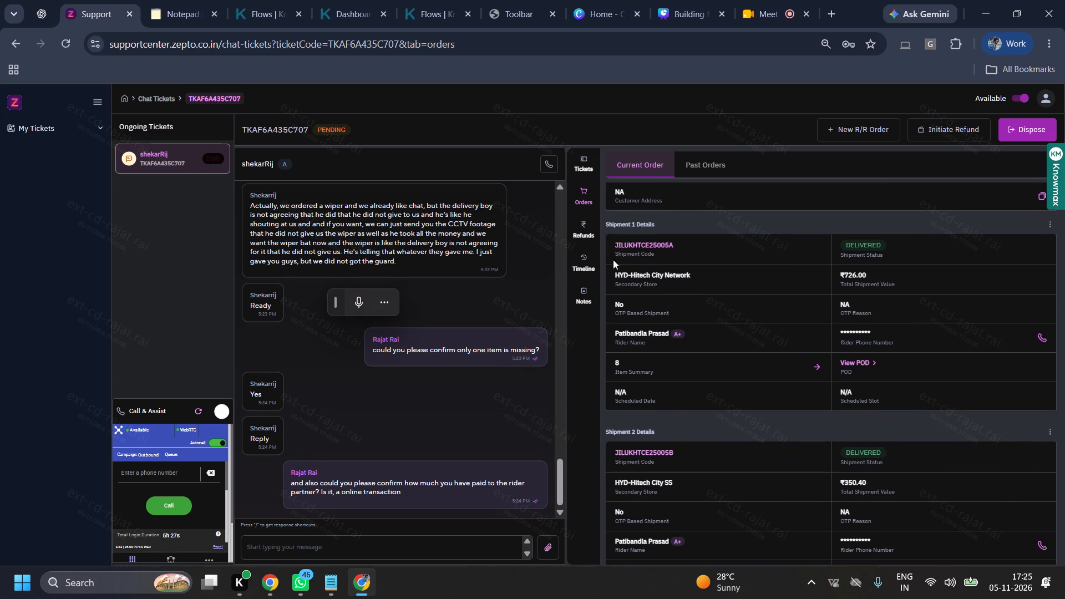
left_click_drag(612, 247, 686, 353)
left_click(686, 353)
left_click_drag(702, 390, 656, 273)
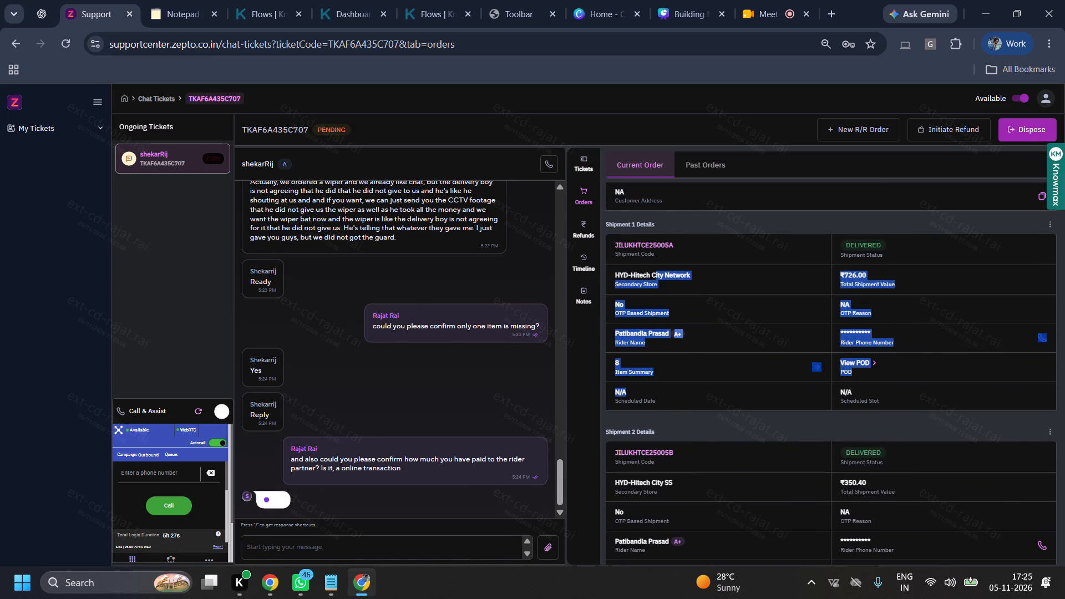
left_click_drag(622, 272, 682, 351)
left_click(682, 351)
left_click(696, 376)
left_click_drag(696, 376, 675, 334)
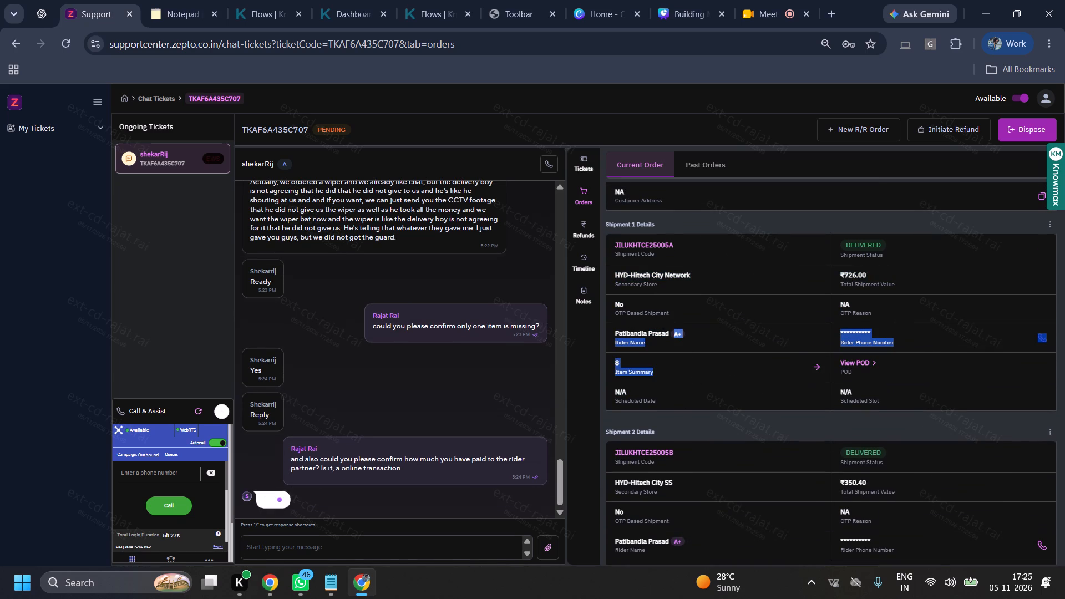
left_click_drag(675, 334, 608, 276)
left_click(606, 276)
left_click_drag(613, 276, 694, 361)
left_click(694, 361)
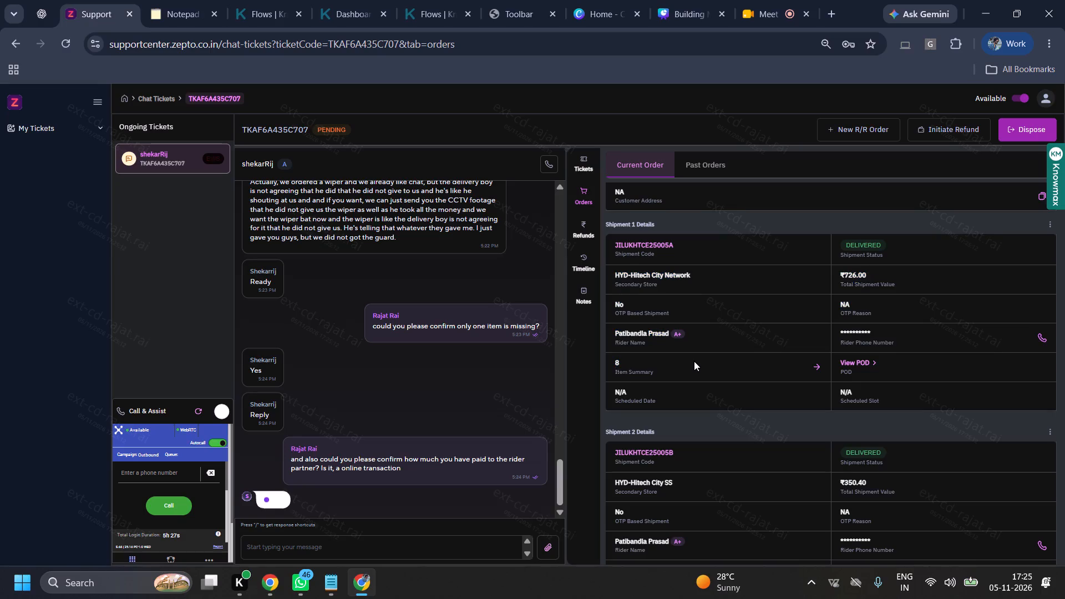
scroll(680, 357, "up", 5)
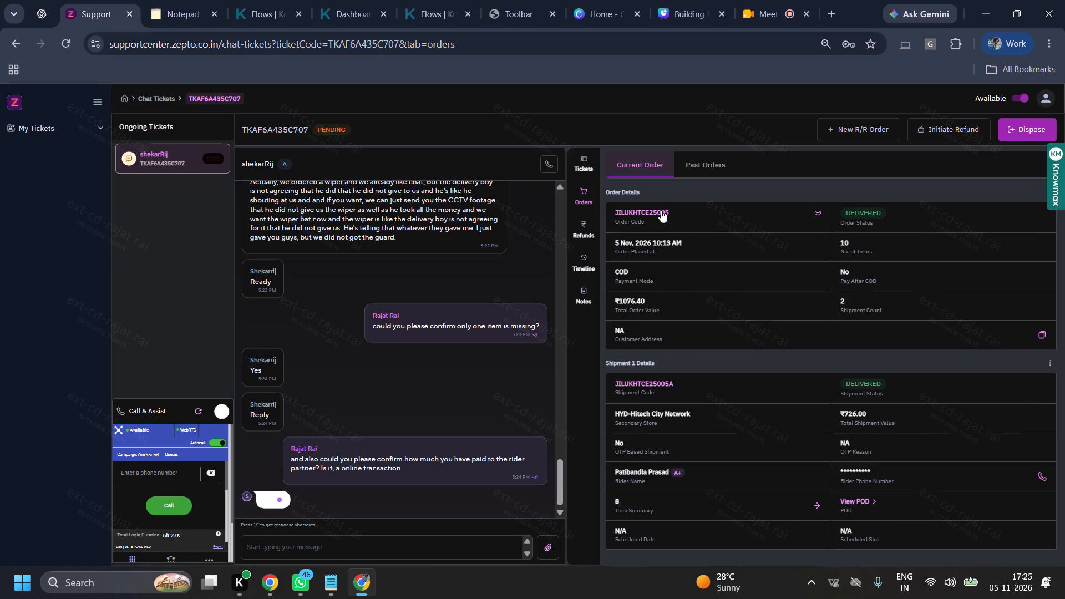
left_click(660, 209)
left_click(192, 124)
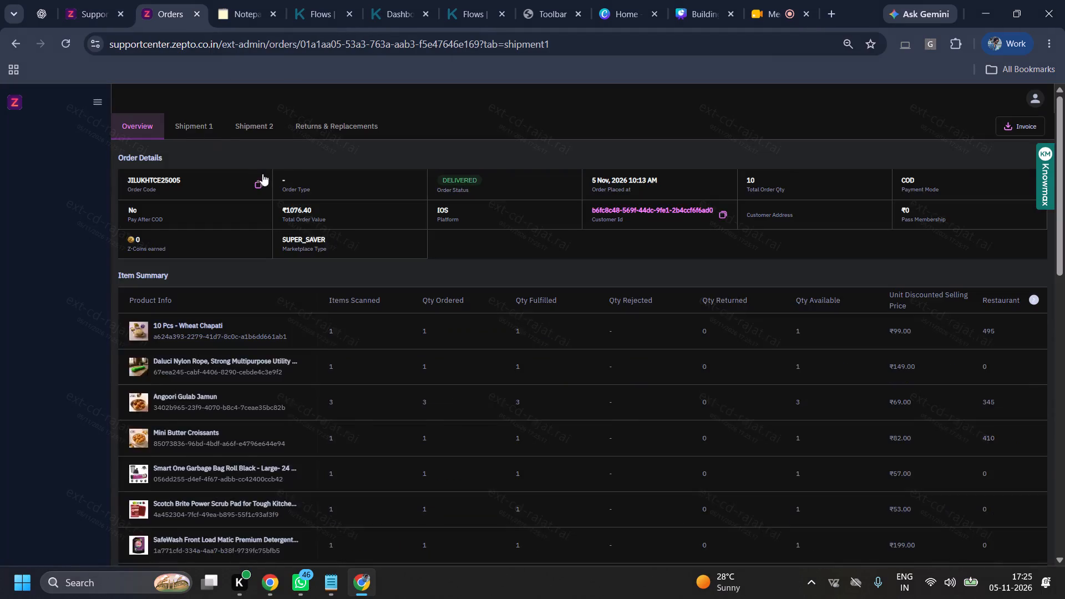
left_click(261, 139)
scroll(402, 433, "down", 2)
scroll(401, 435, "up", 1)
scroll(401, 435, "down", 5)
scroll(403, 432, "up", 3)
scroll(490, 379, "down", 11)
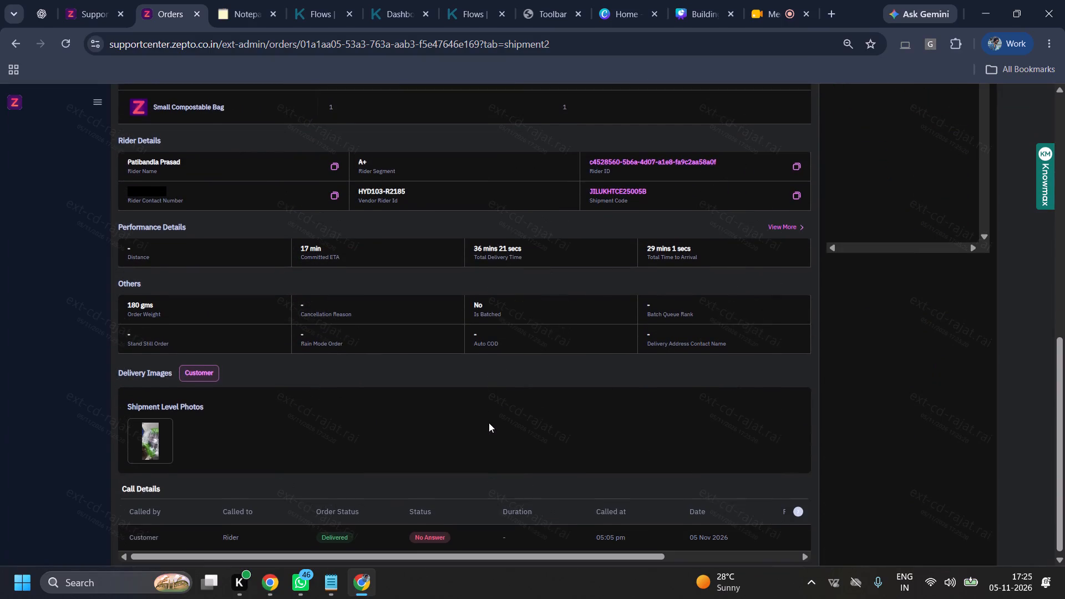
scroll(489, 423, "down", 3)
scroll(413, 429, "up", 7)
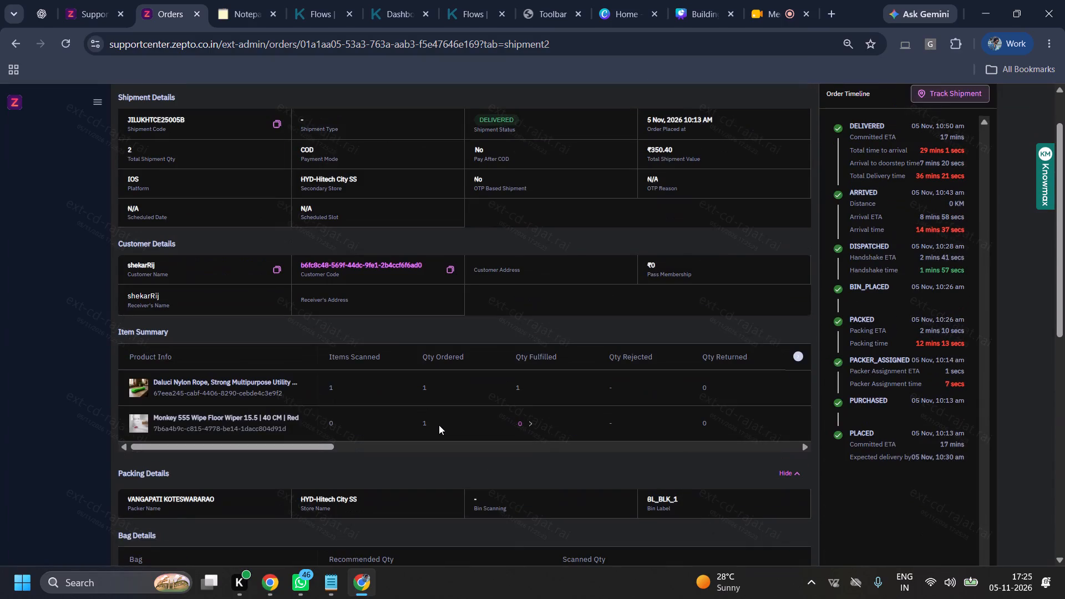
left_click(197, 15)
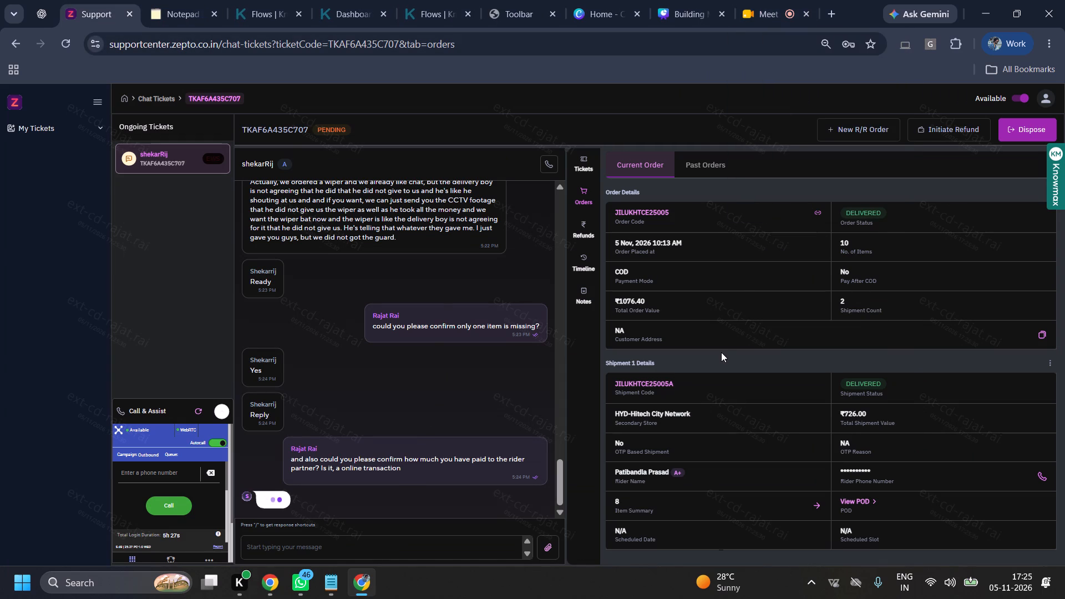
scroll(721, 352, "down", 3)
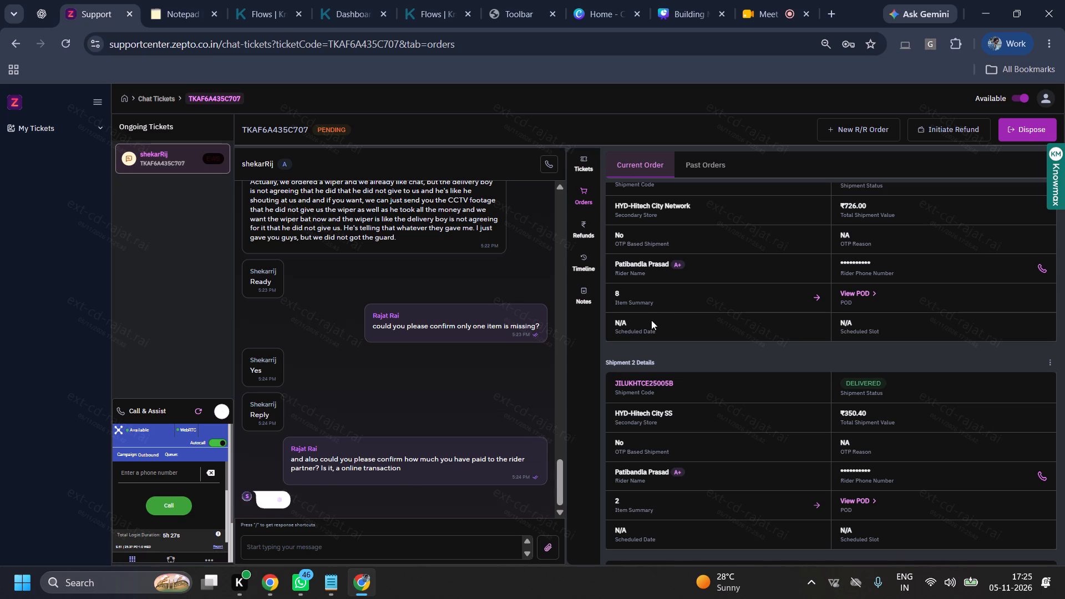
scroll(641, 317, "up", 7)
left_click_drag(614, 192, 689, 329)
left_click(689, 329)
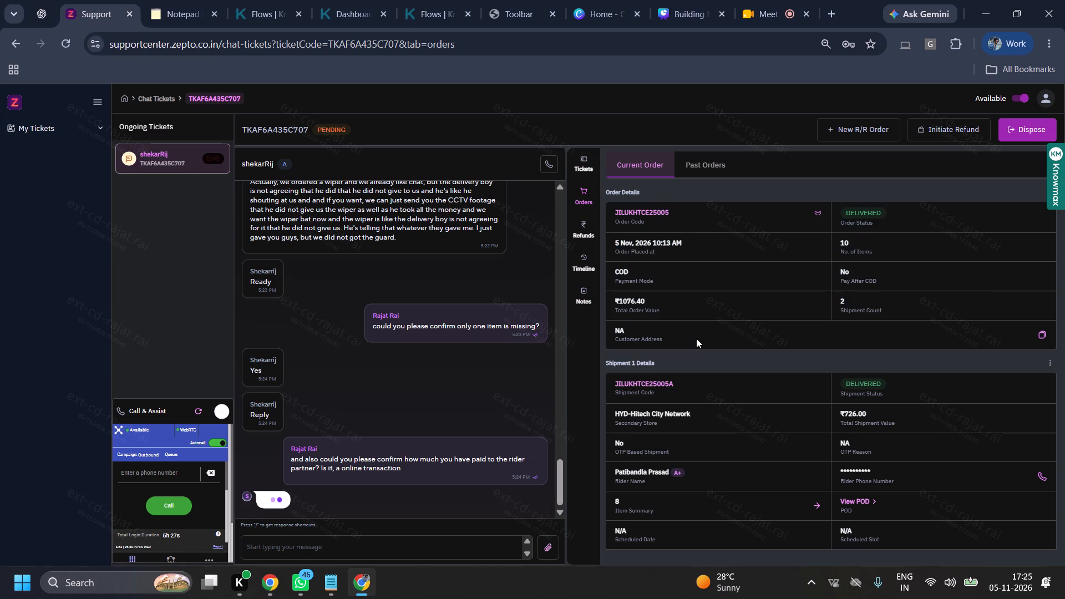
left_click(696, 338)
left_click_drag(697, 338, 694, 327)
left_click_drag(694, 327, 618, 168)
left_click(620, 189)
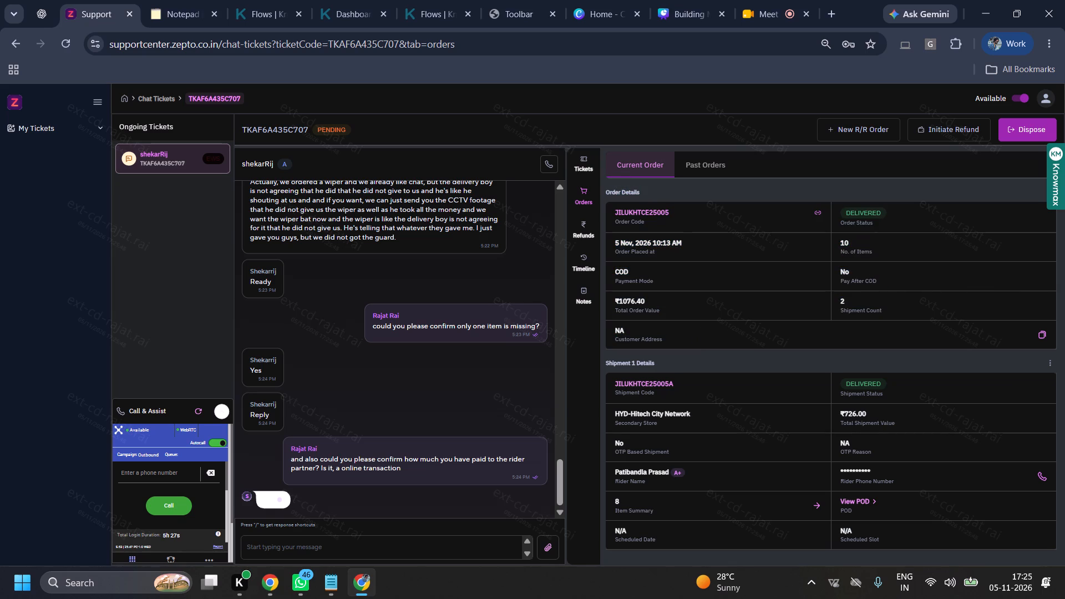
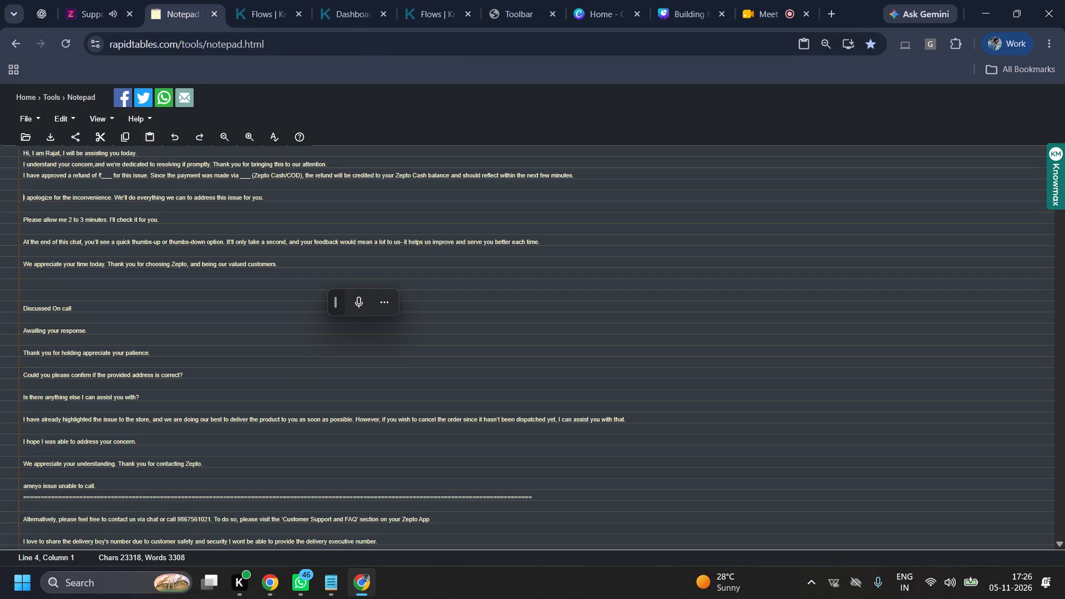
Undo the pasted refund line in the online notepad's list of reply templates.
triple_click(163, 151, "ctrl")
key("ctrl+z")
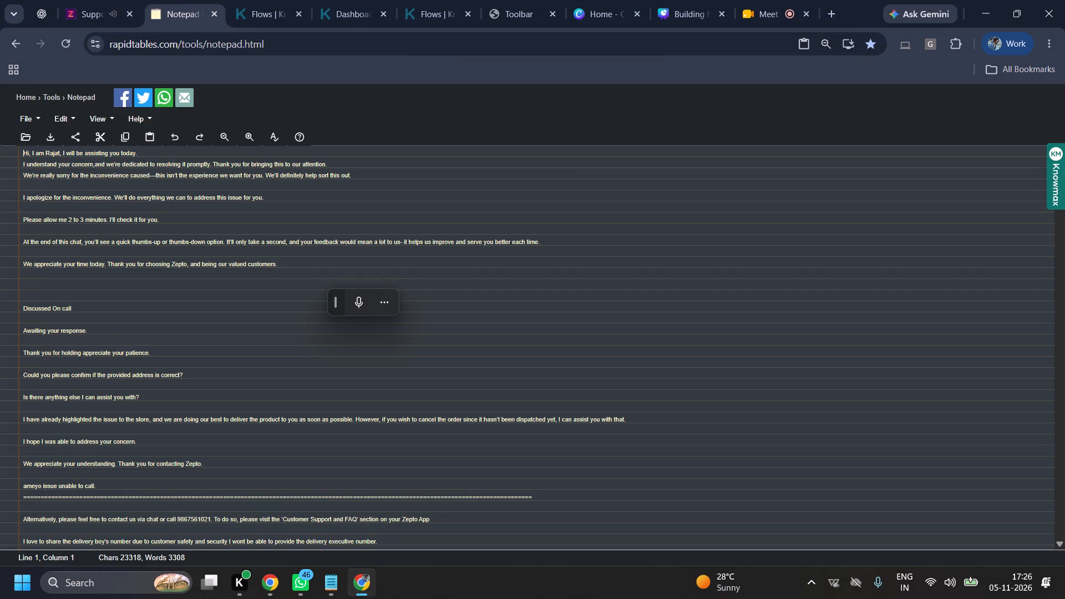
key("ctrl+z")
triple_click(173, 155, "ctrl")
key("ctrl+c")
left_click(105, 0, "ctrl")
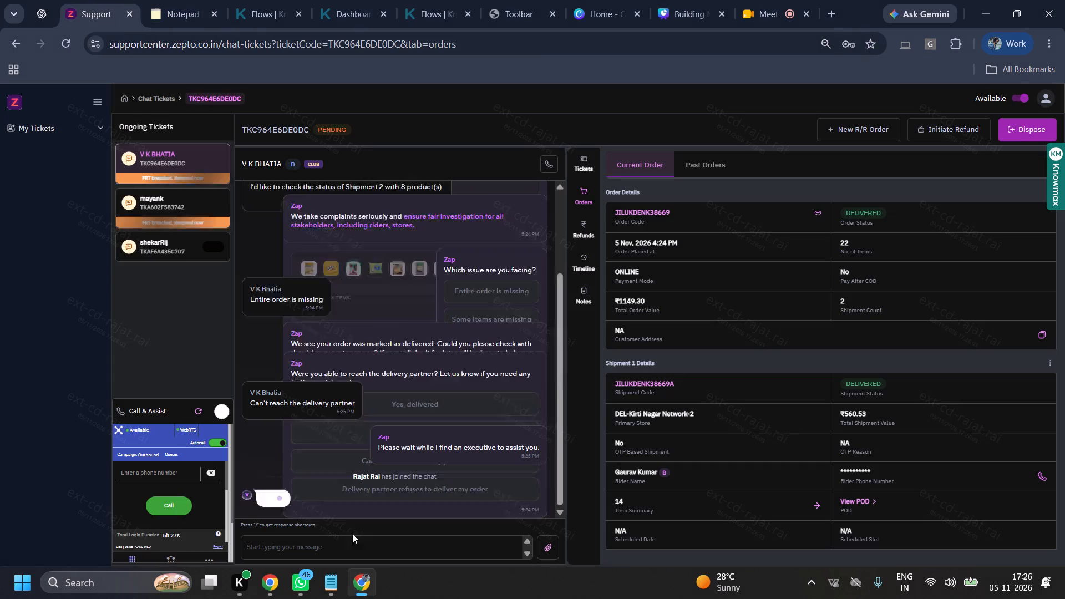
left_click(325, 539, "ctrl")
key("ctrl+v")
key("Return")
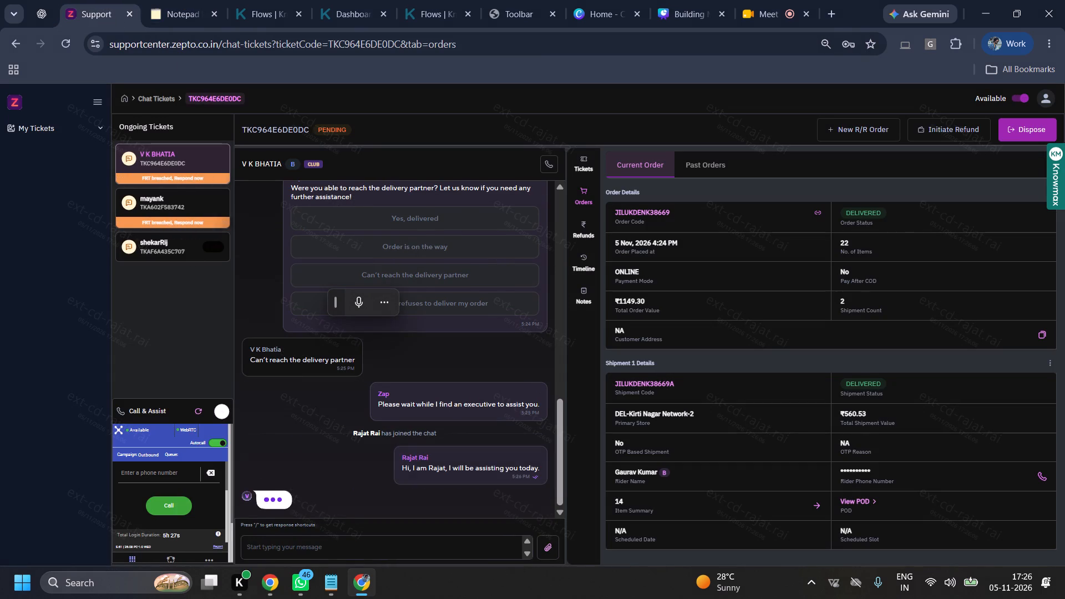
left_click_drag(169, 0, 178, 4)
triple_click(230, 175, "ctrl")
key("ctrl+c")
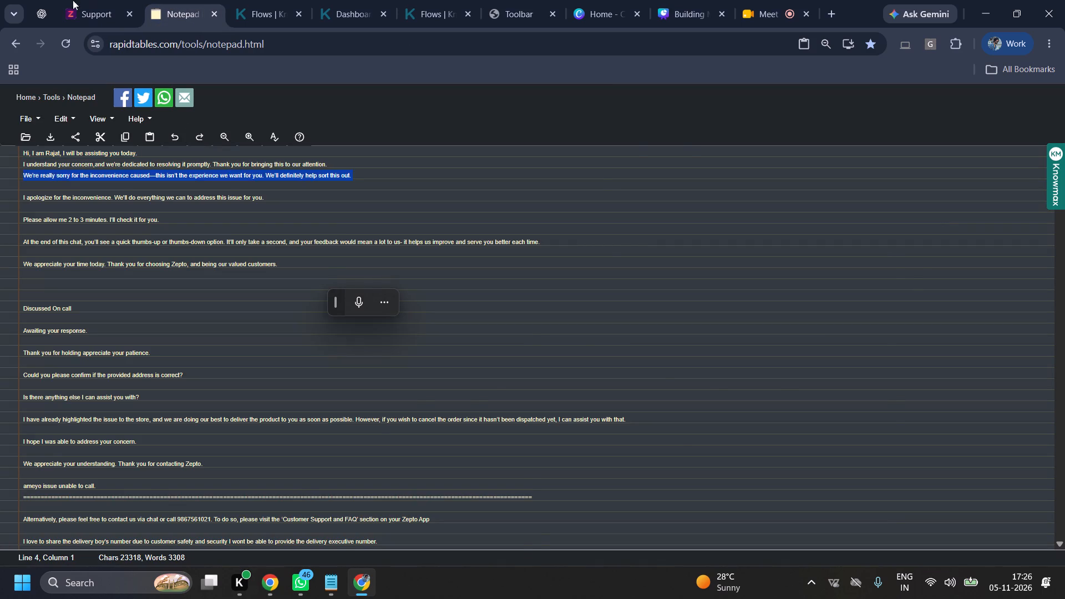
left_click(65, 0, "ctrl")
left_click(389, 536, "ctrl")
left_click(387, 547, "ctrl")
key("ctrl+v")
left_click(329, 575, "ctrl")
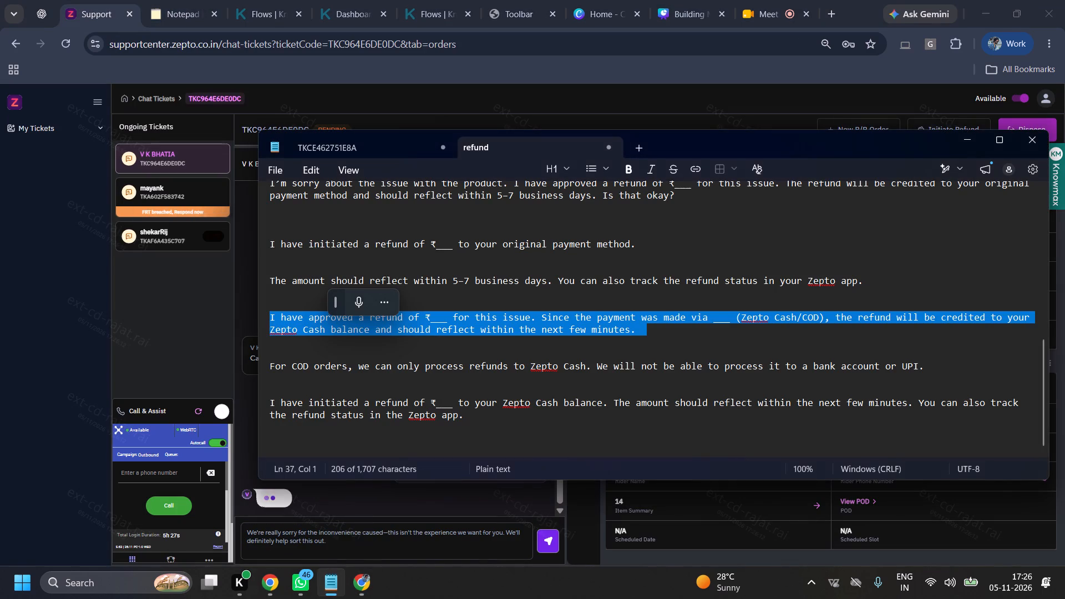
scroll(436, 297, "up", 7)
scroll(423, 354, "up", 2)
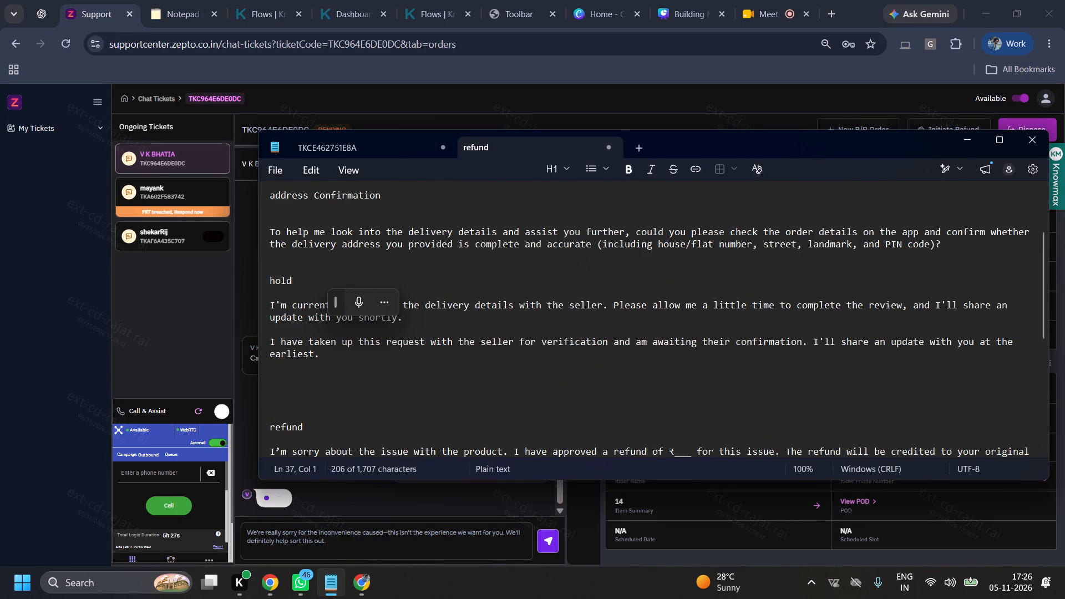
scroll(423, 354, "up", 1)
triple_click(427, 341)
key("ctrl+c")
left_click(143, 316, "ctrl")
left_click(377, 546, "ctrl")
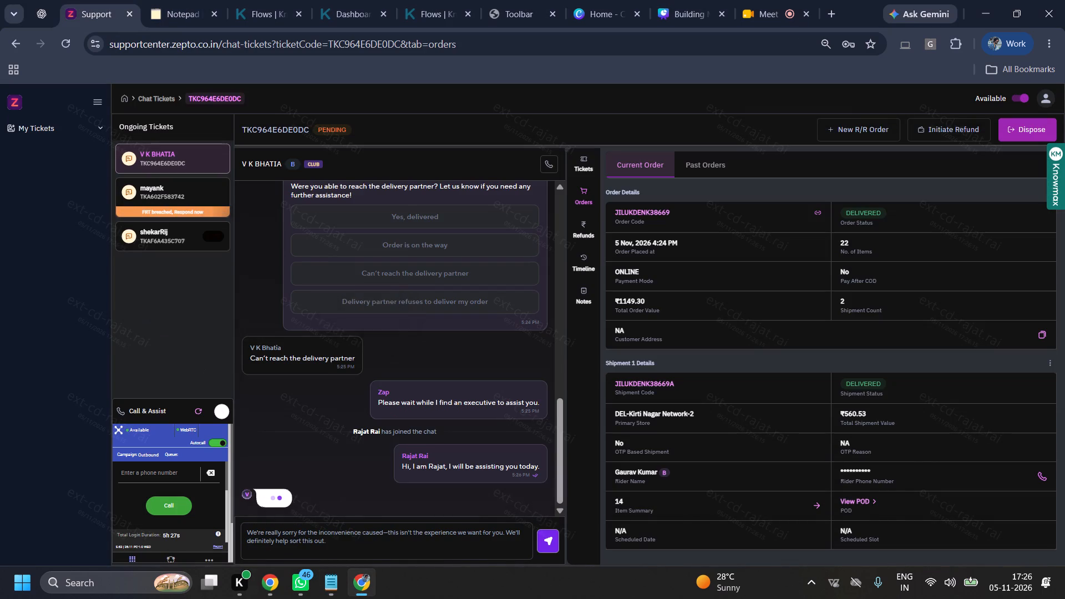
key("ctrl+Return")
key("ctrl+v")
key("ctrl+Return")
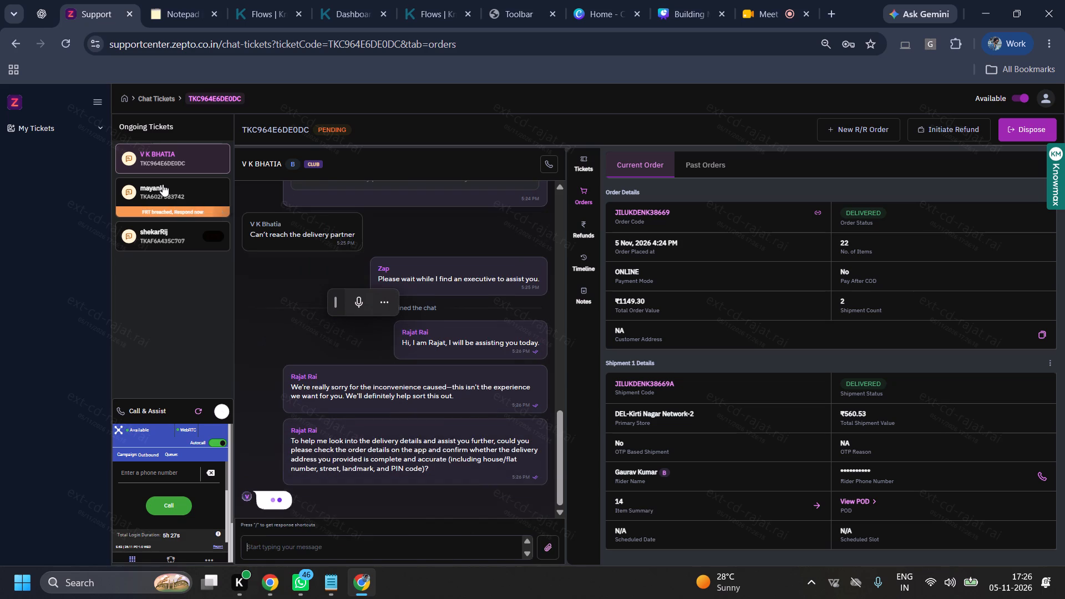
left_click(163, 184)
left_click(197, 0)
triple_click(163, 155, "ctrl")
key("ctrl+c")
left_click(100, 0, "ctrl")
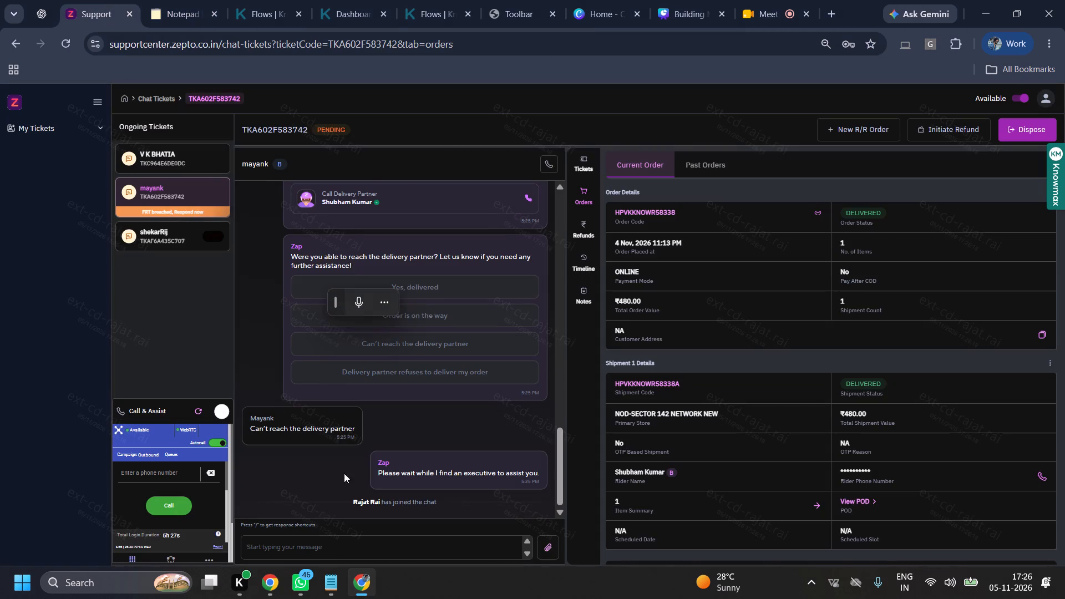
left_click(367, 549, "ctrl")
key("ctrl+v")
key("Return")
left_click(187, 0)
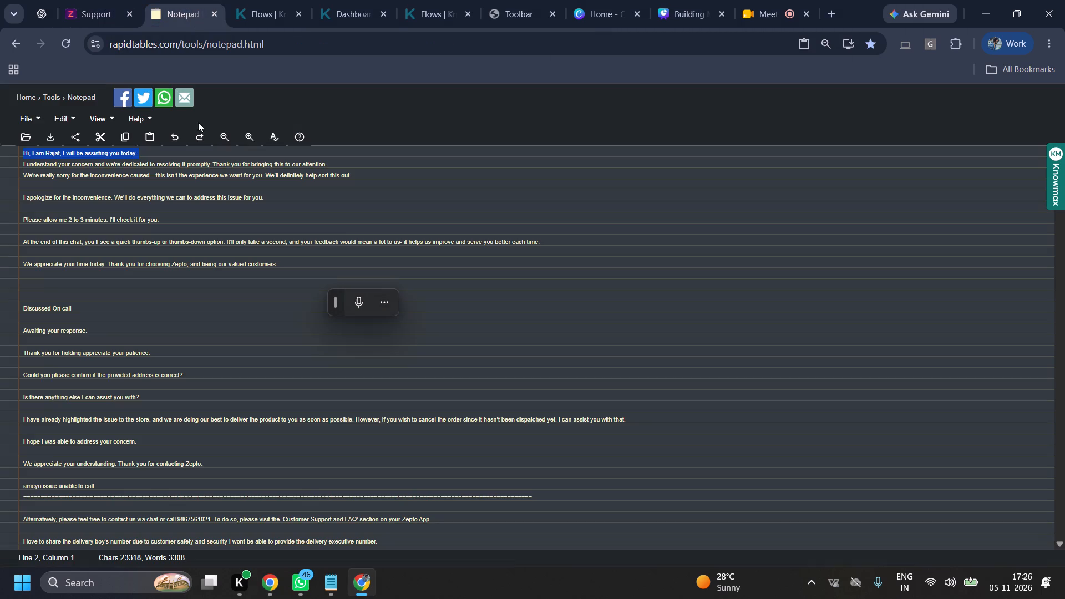
triple_click(216, 175, "ctrl")
key("ctrl+c")
left_click(114, 0, "ctrl")
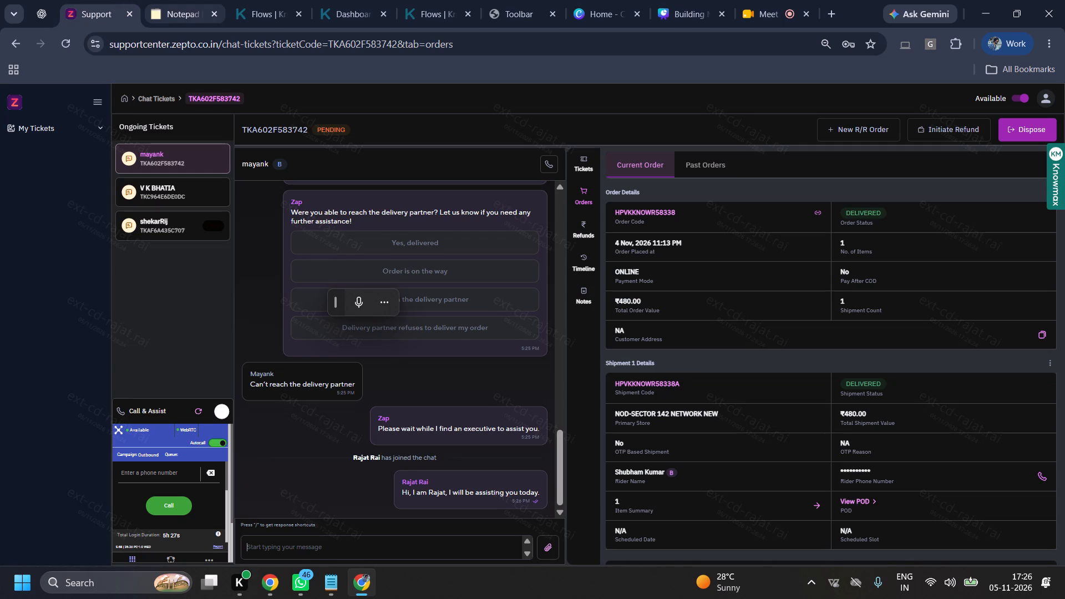
left_click(327, 545, "ctrl")
key("ctrl+v")
left_click(318, 586)
key("ctrl+c")
left_click(185, 311, "ctrl")
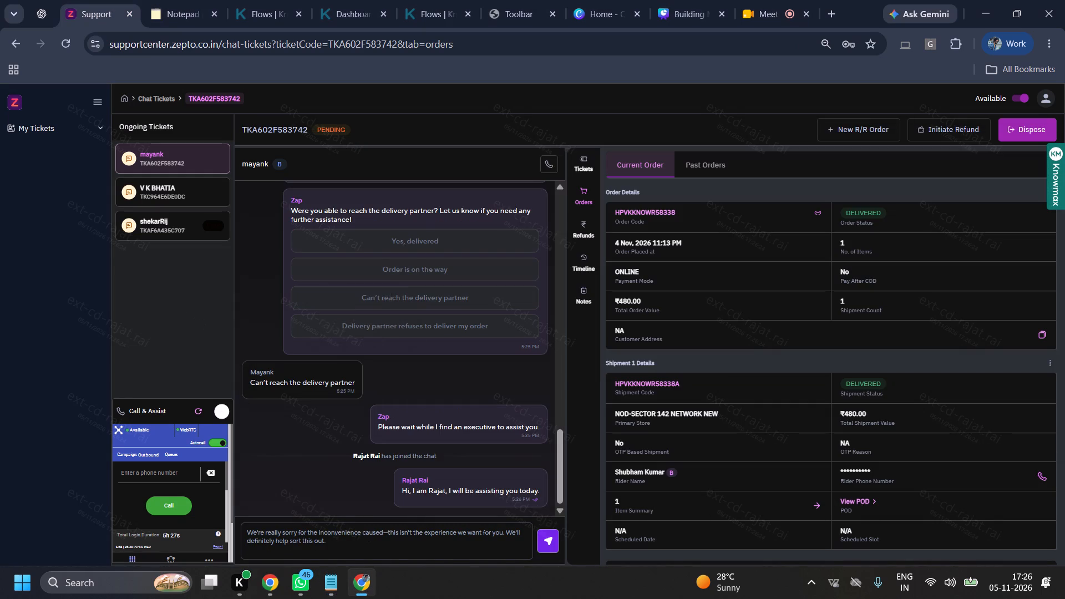
left_click(379, 541, "ctrl")
key("ctrl+Return")
key("ctrl+v")
key("ctrl+Return")
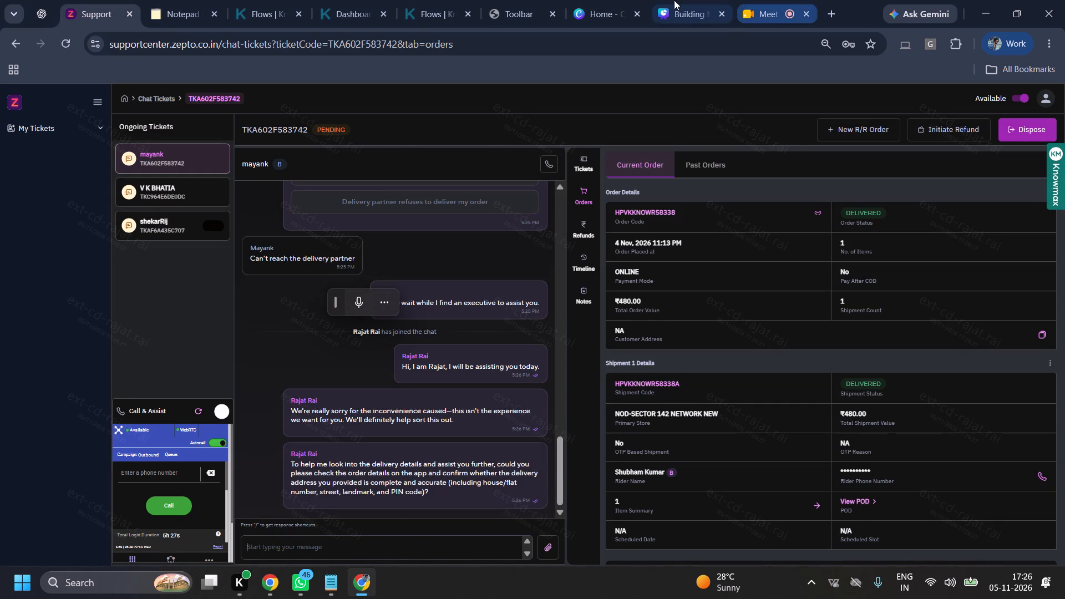
On page 4 of the Canva presentation, align the "Brand Voice & Messaging" heading with the slide's left edge and nudge the body paragraph down.
left_click(674, 0)
left_click_drag(524, 296, 535, 334)
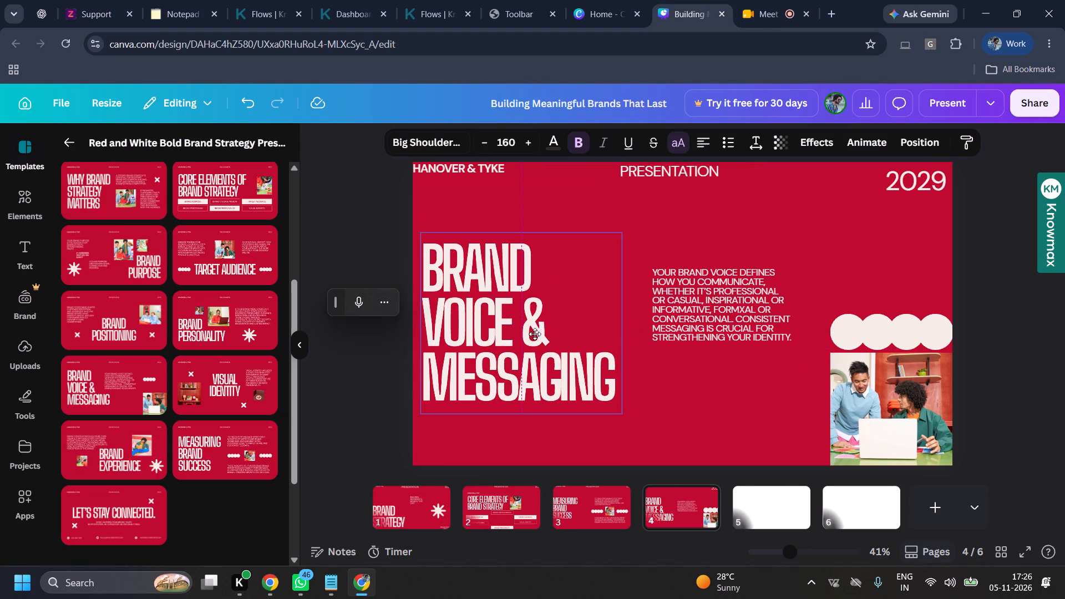
left_click_drag(535, 334, 523, 328)
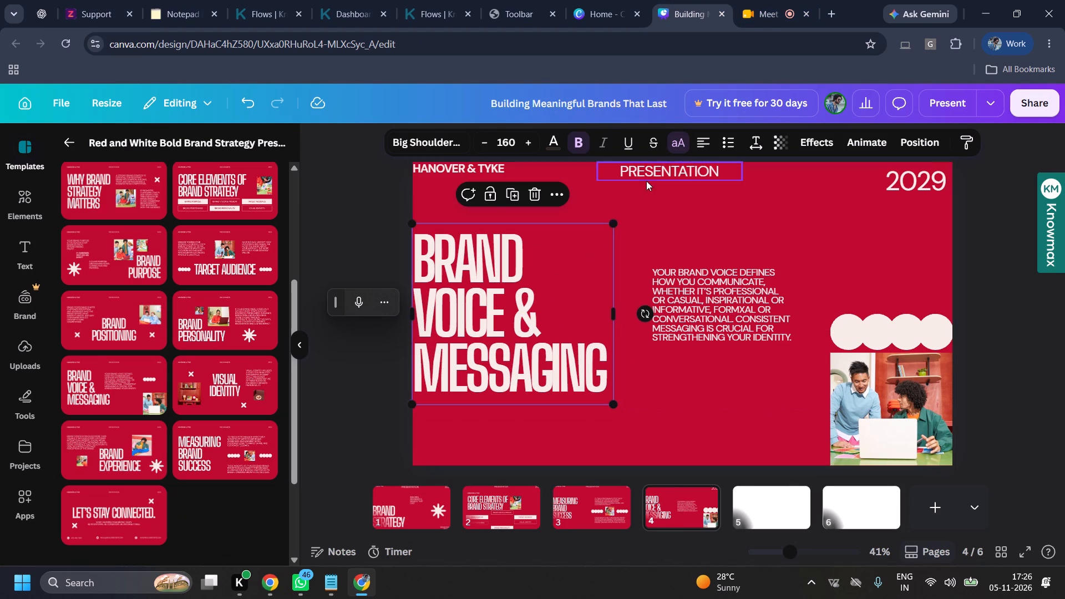
left_click(661, 168)
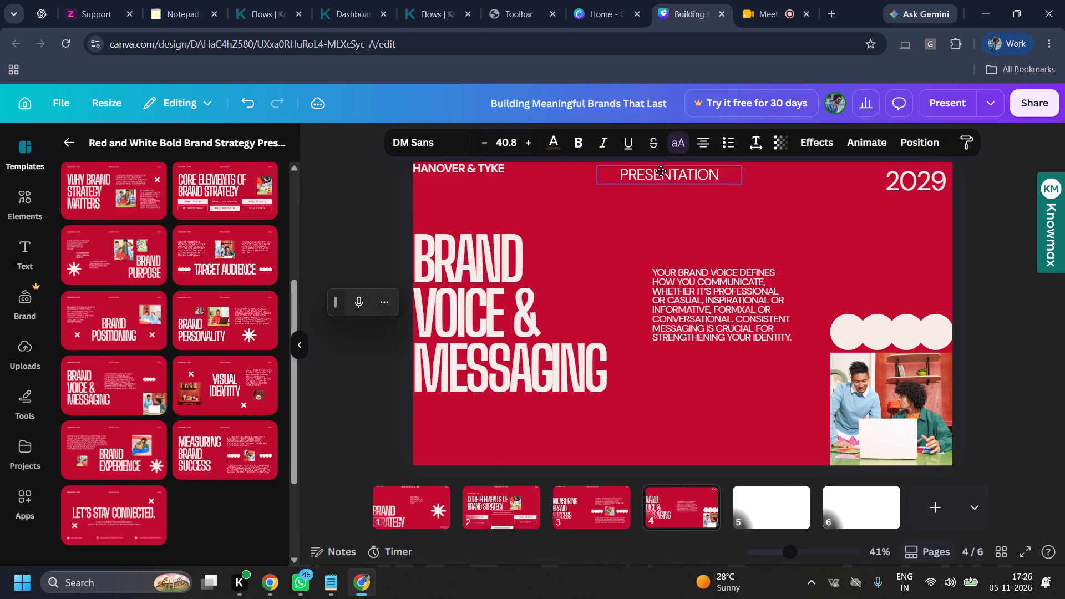
left_click(698, 301)
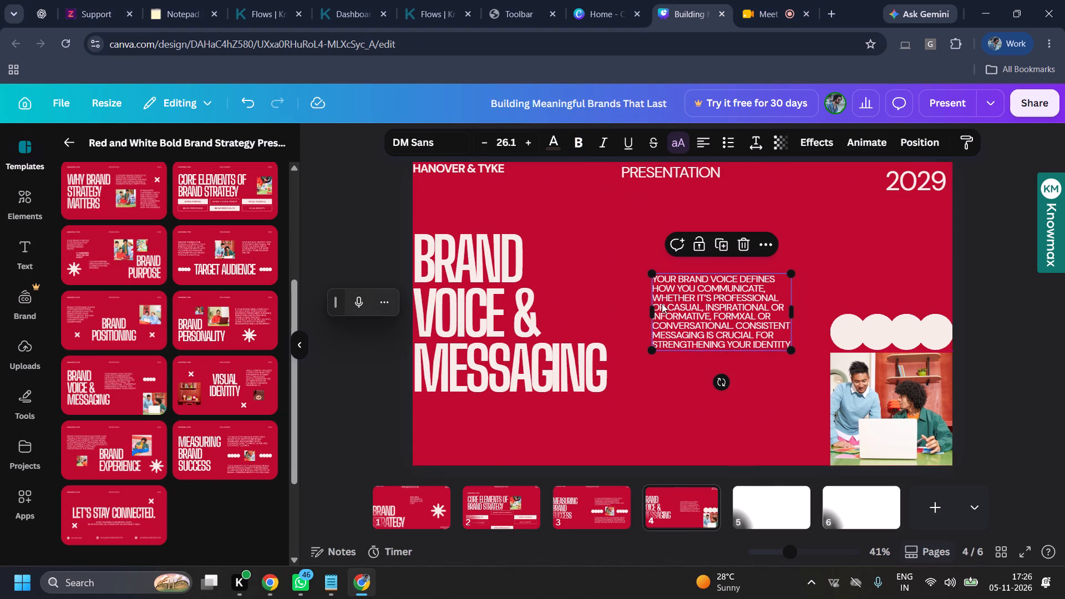
left_click(124, 0)
left_click(171, 181)
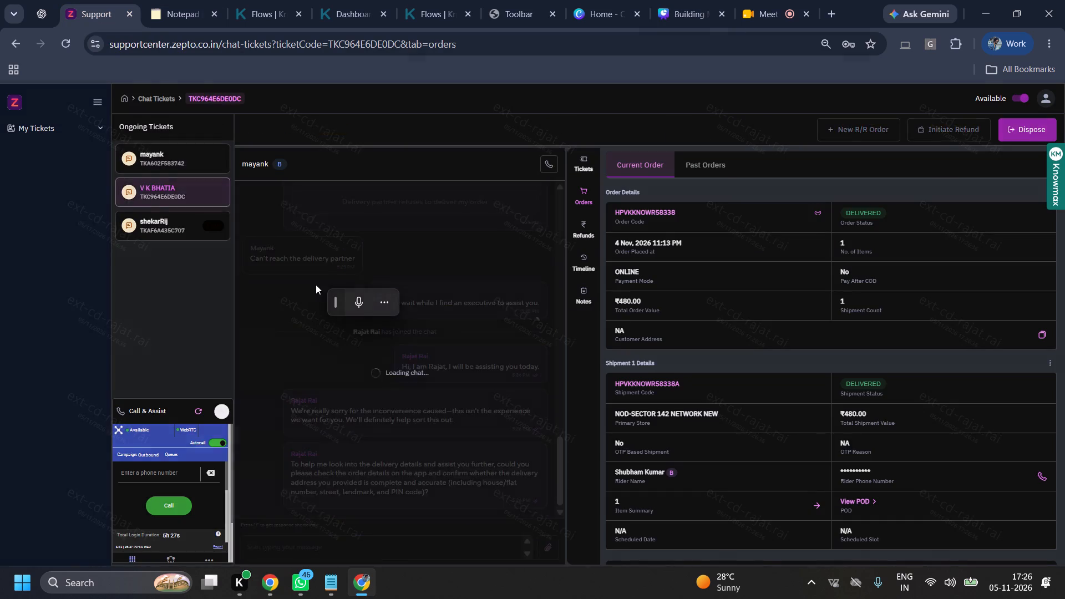
left_click(195, 225)
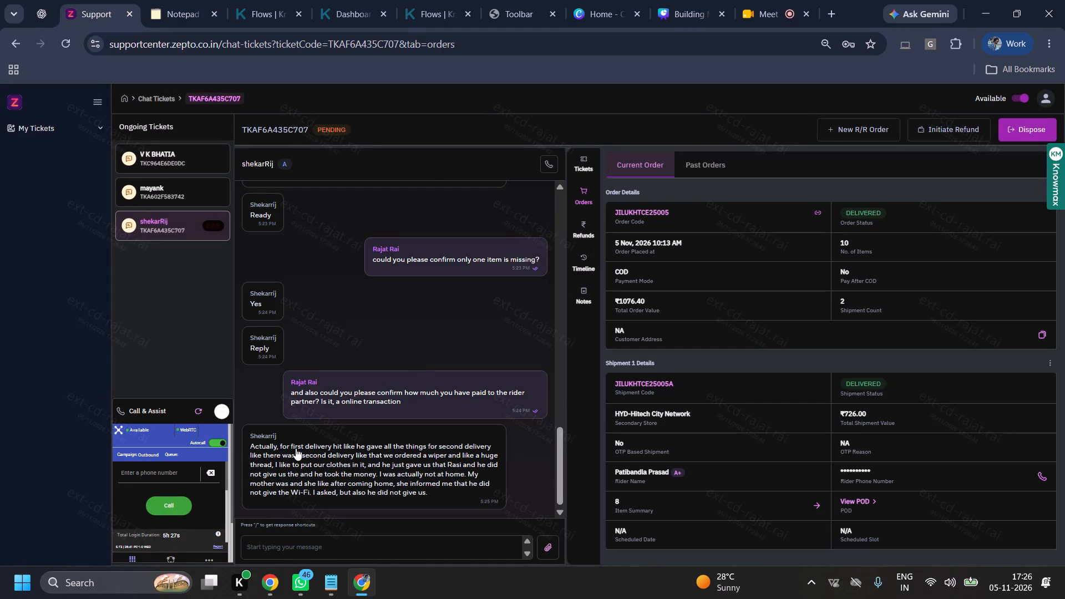
left_click_drag(296, 448, 347, 444)
left_click_drag(352, 442, 453, 448)
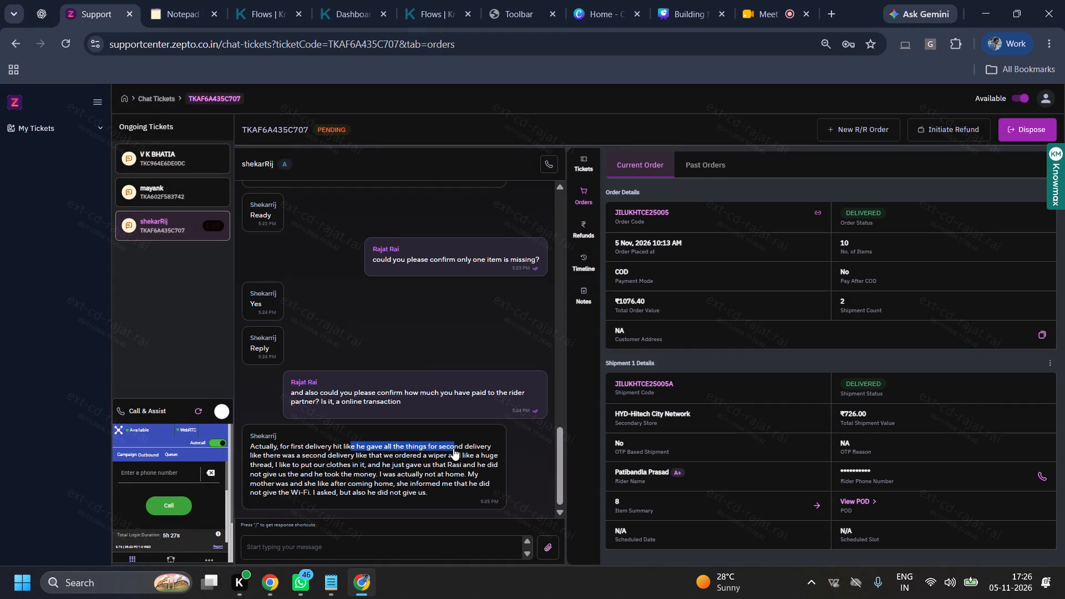
left_click_drag(453, 448, 476, 454)
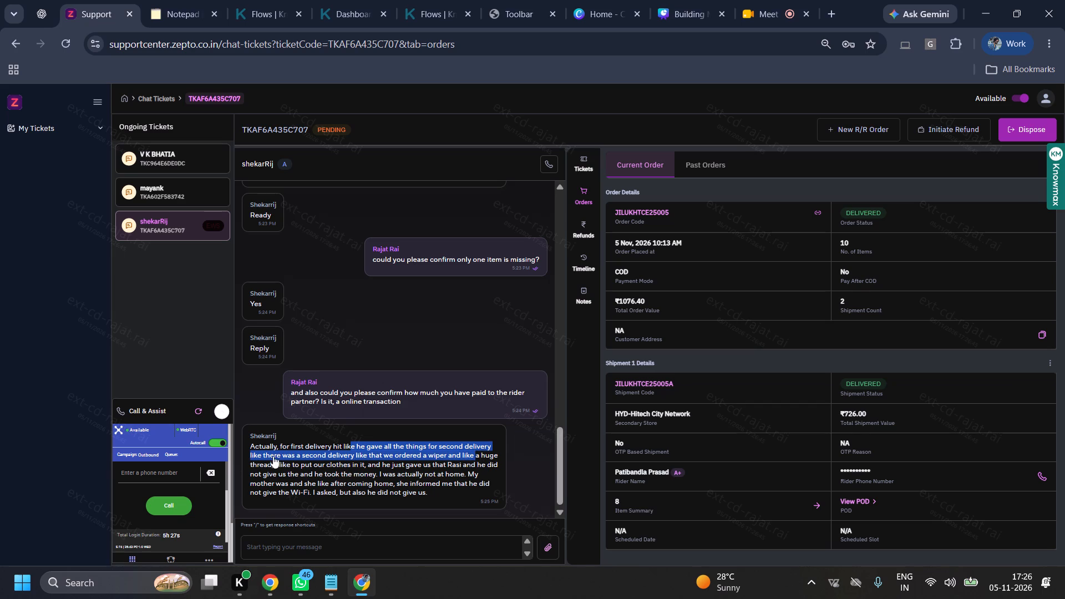
left_click(273, 456)
left_click_drag(273, 453, 435, 455)
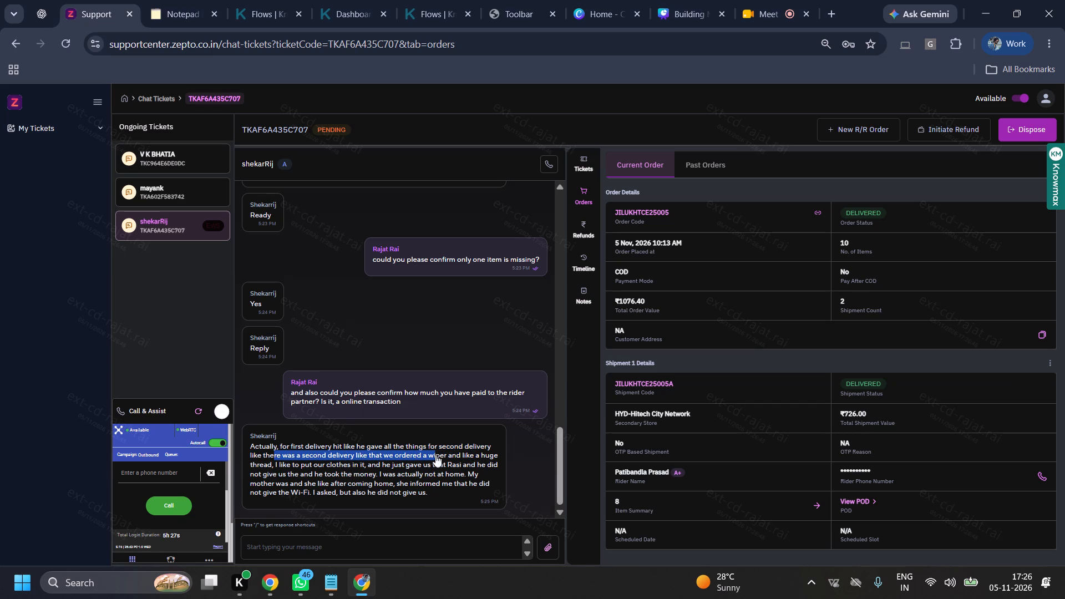
left_click_drag(435, 455, 491, 458)
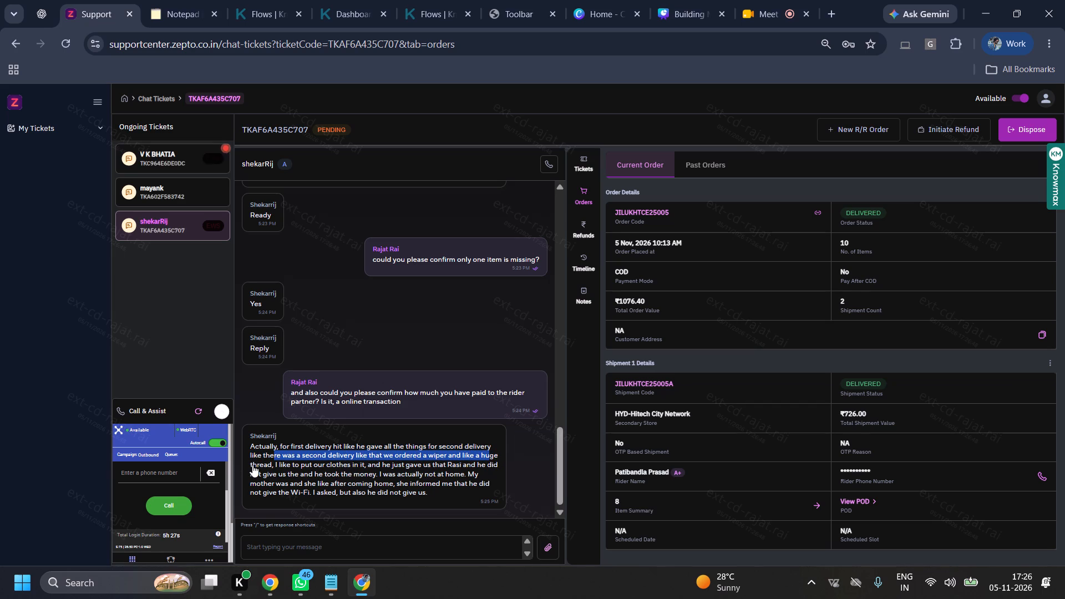
left_click_drag(252, 465, 368, 461)
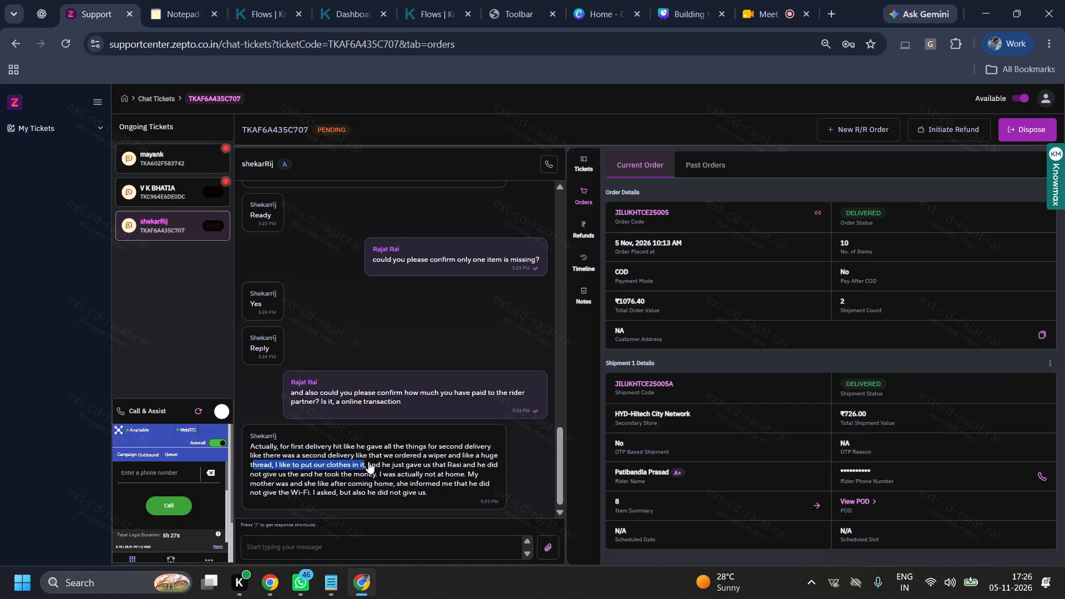
left_click_drag(368, 461, 490, 466)
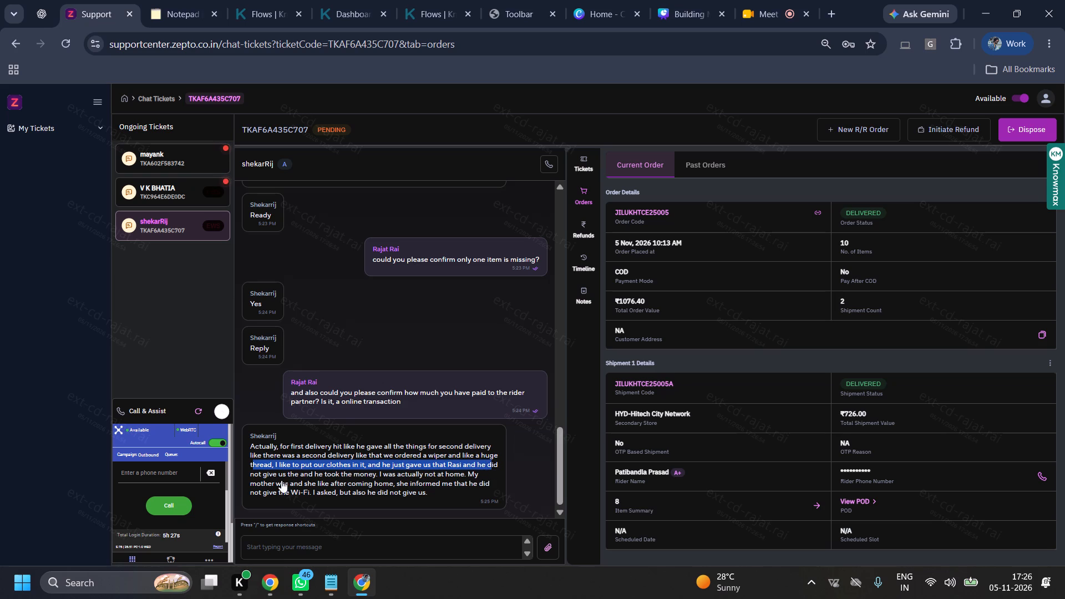
left_click_drag(281, 480, 395, 473)
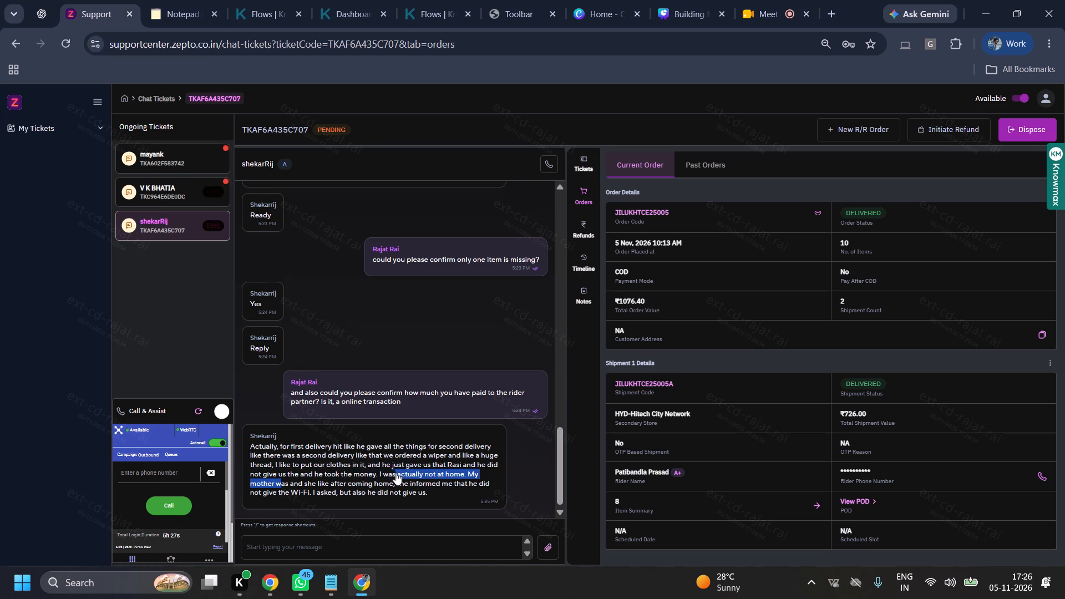
left_click_drag(395, 473, 407, 473)
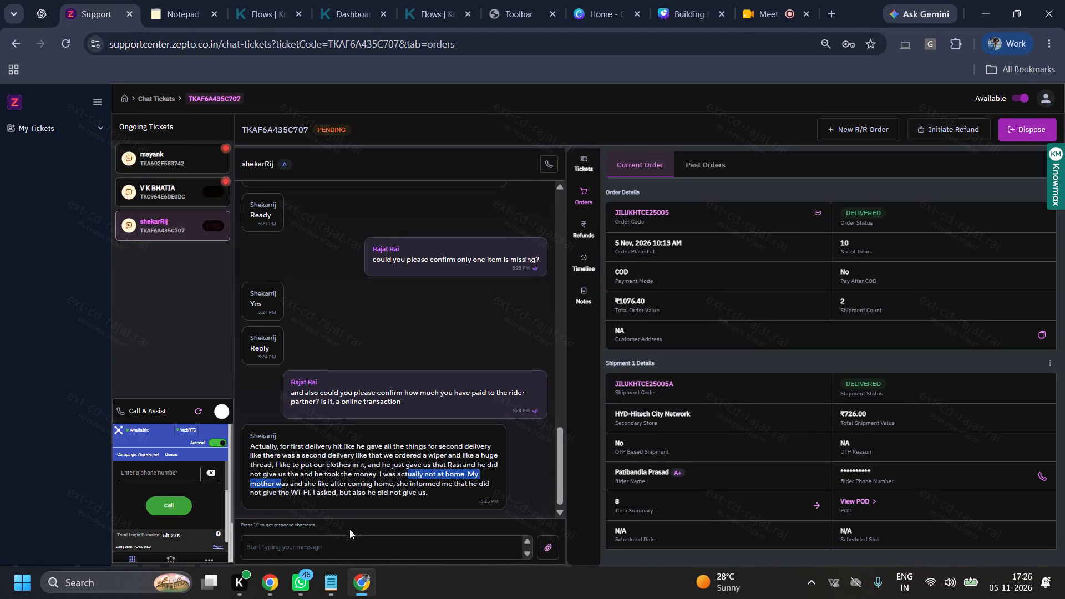
left_click(341, 541)
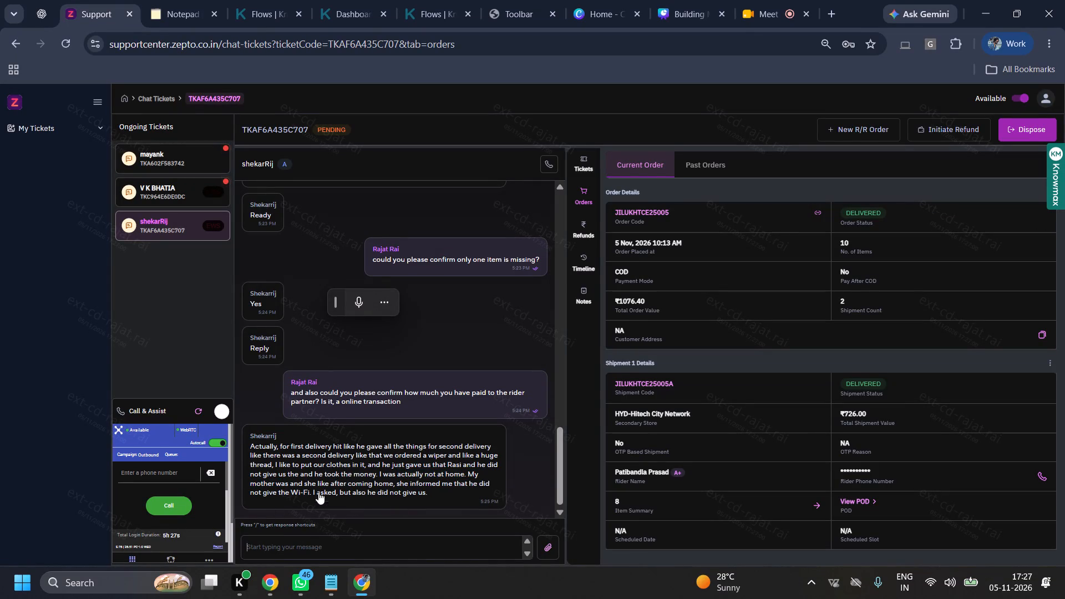
left_click_drag(322, 489, 397, 493)
left_click(344, 541)
left_click(358, 312)
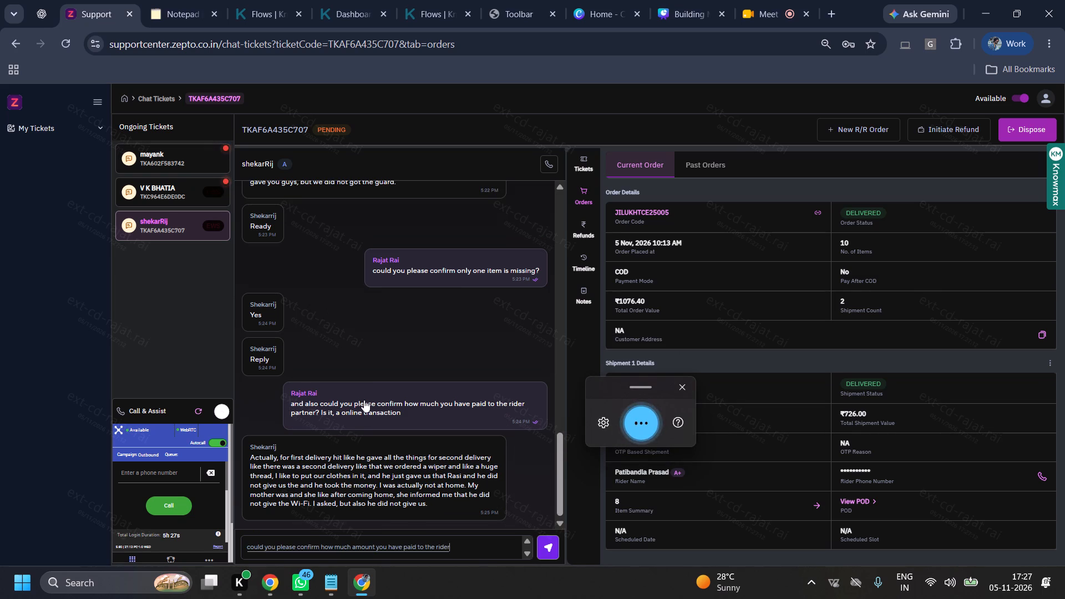
key("space")
key("Return")
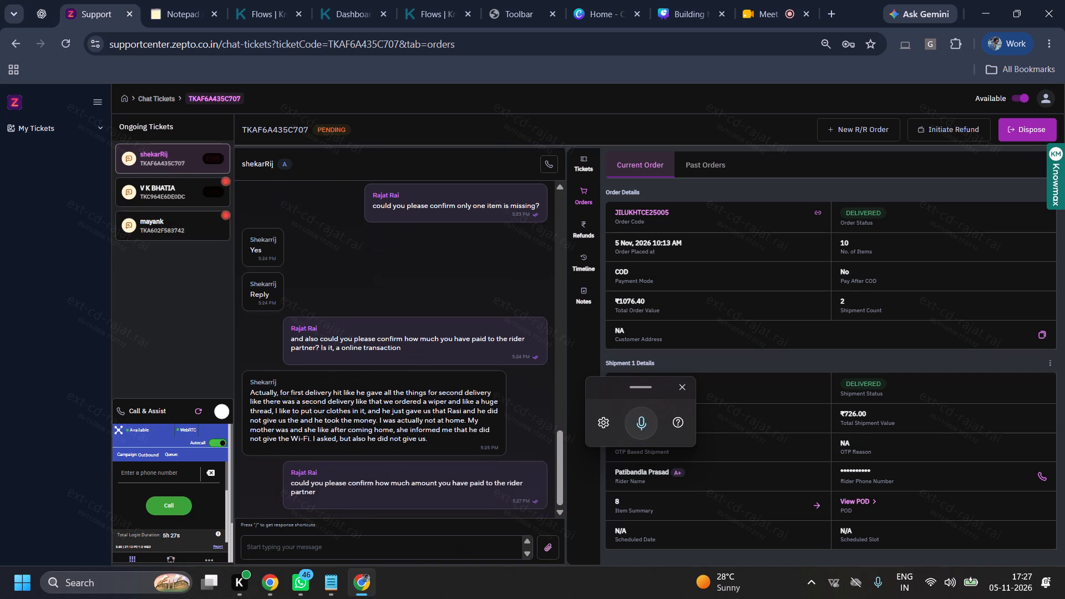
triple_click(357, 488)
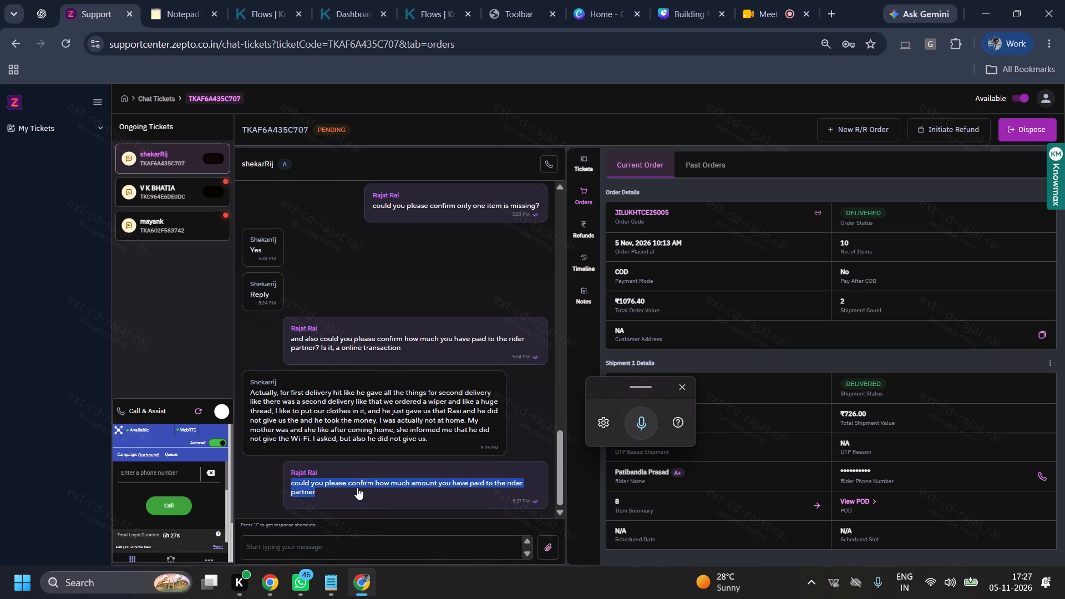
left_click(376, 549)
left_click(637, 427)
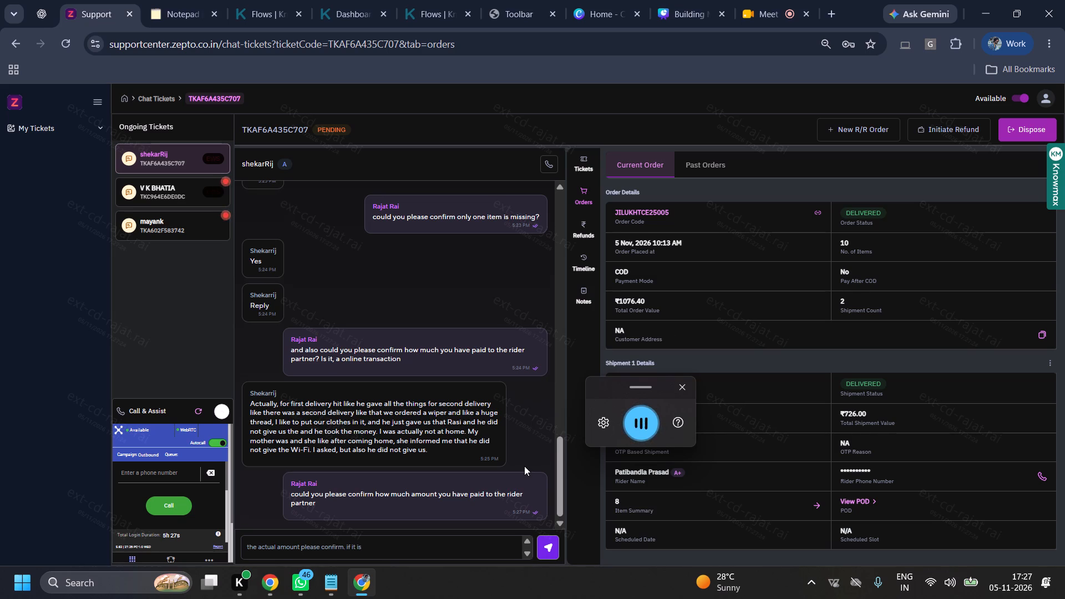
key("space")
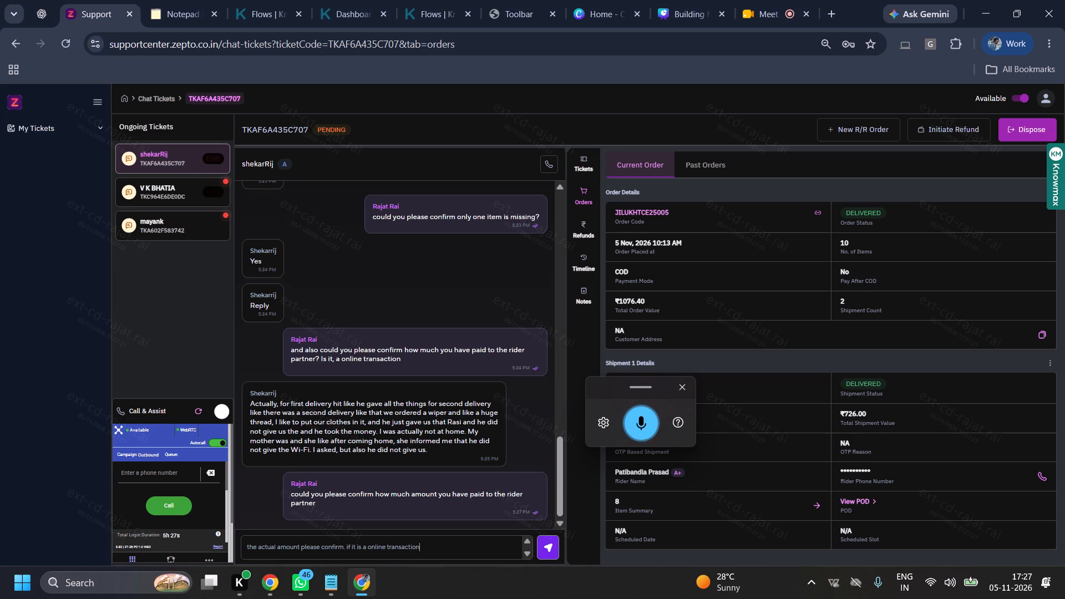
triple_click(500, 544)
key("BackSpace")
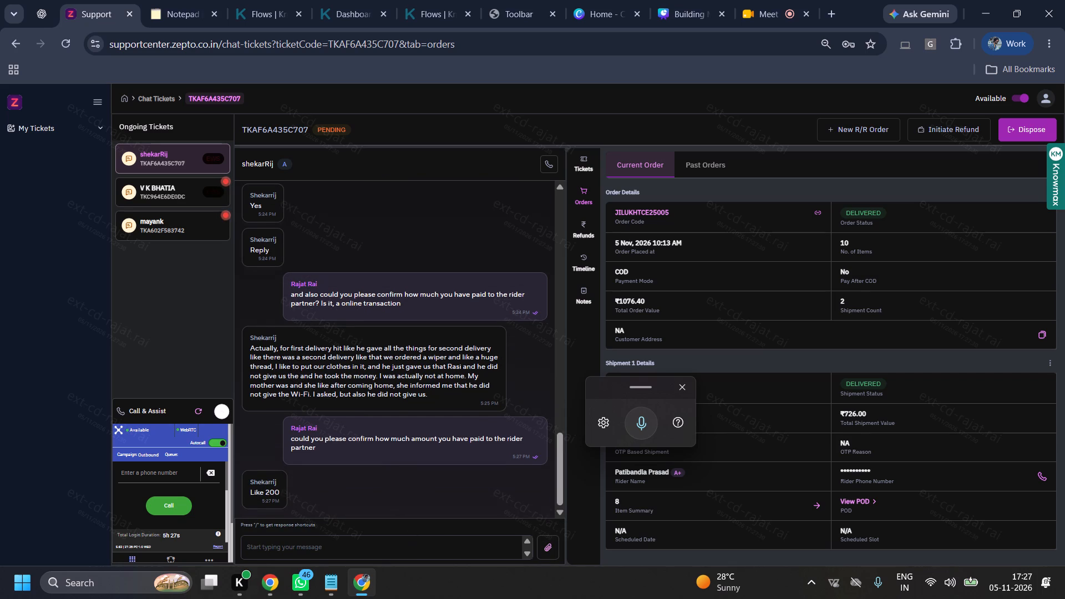
left_click_drag(673, 387, 676, 393)
scroll(679, 427, "down", 4)
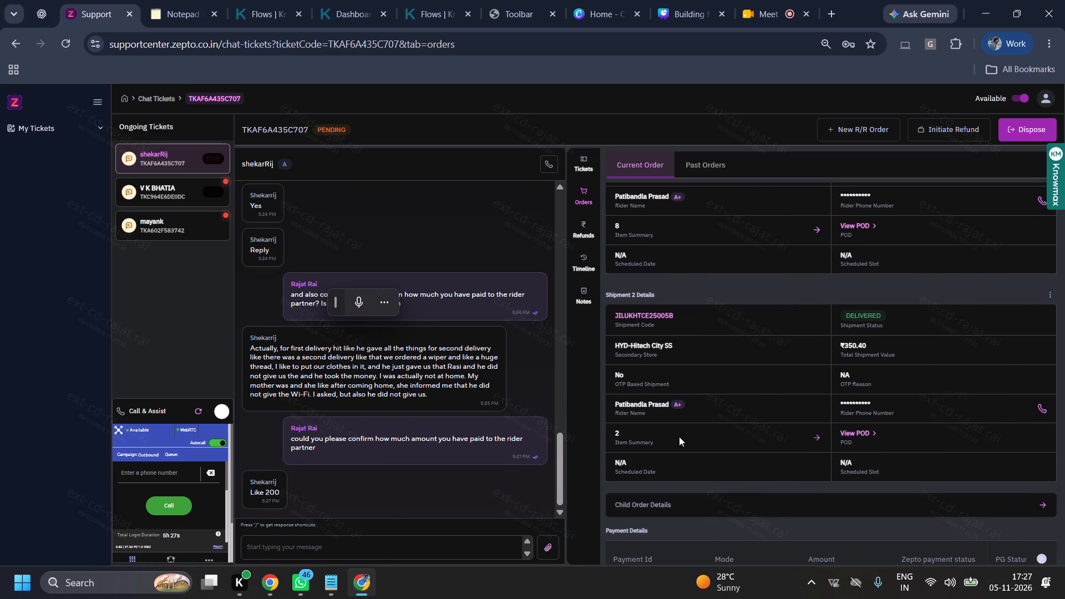
left_click(453, 545)
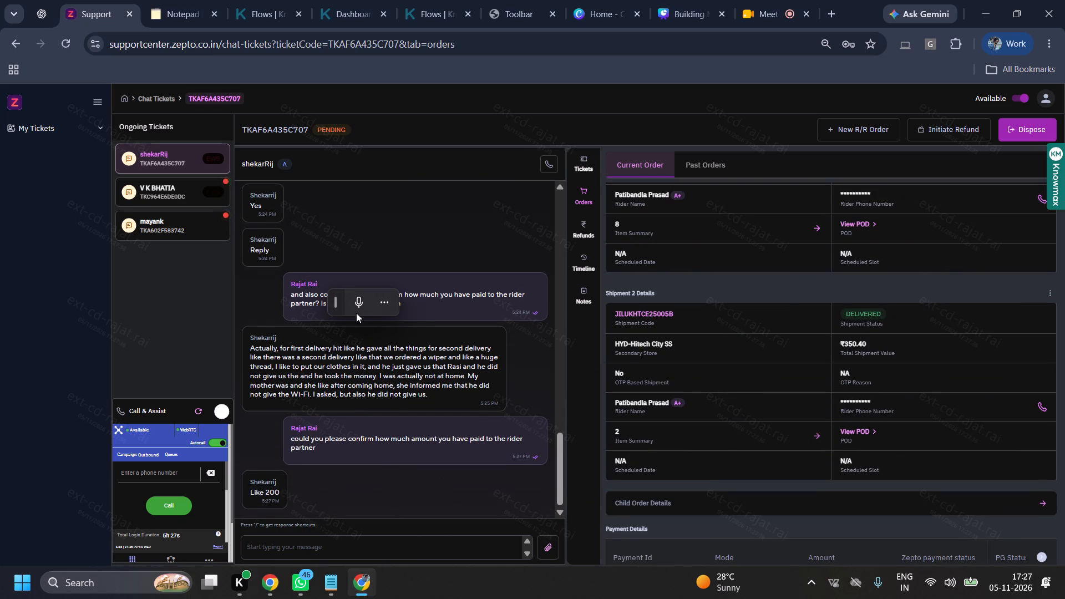
left_click(363, 305)
left_click(931, 140)
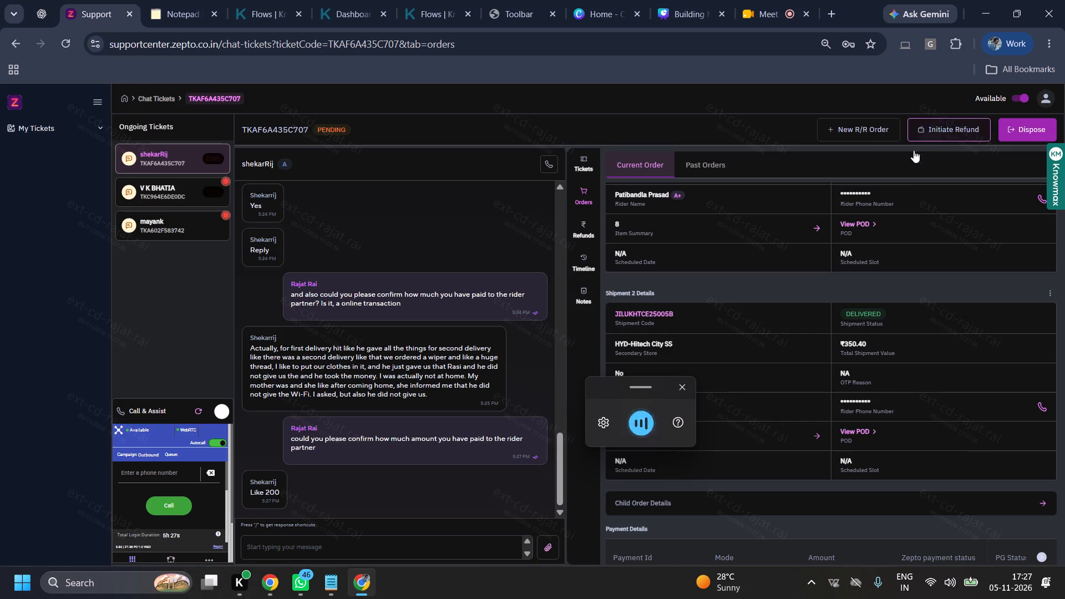
left_click(305, 162)
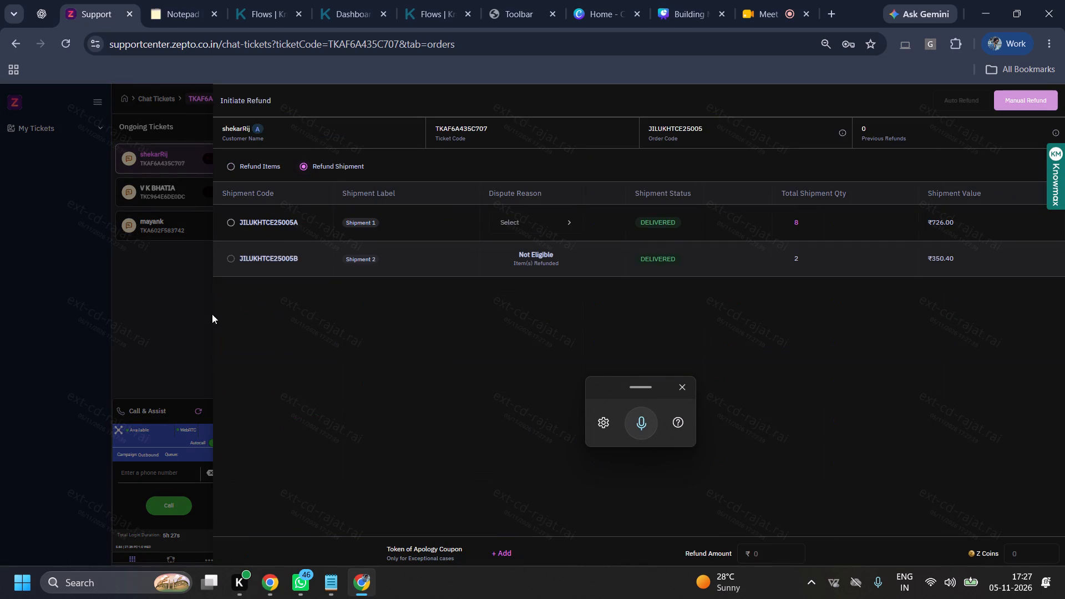
left_click(133, 330)
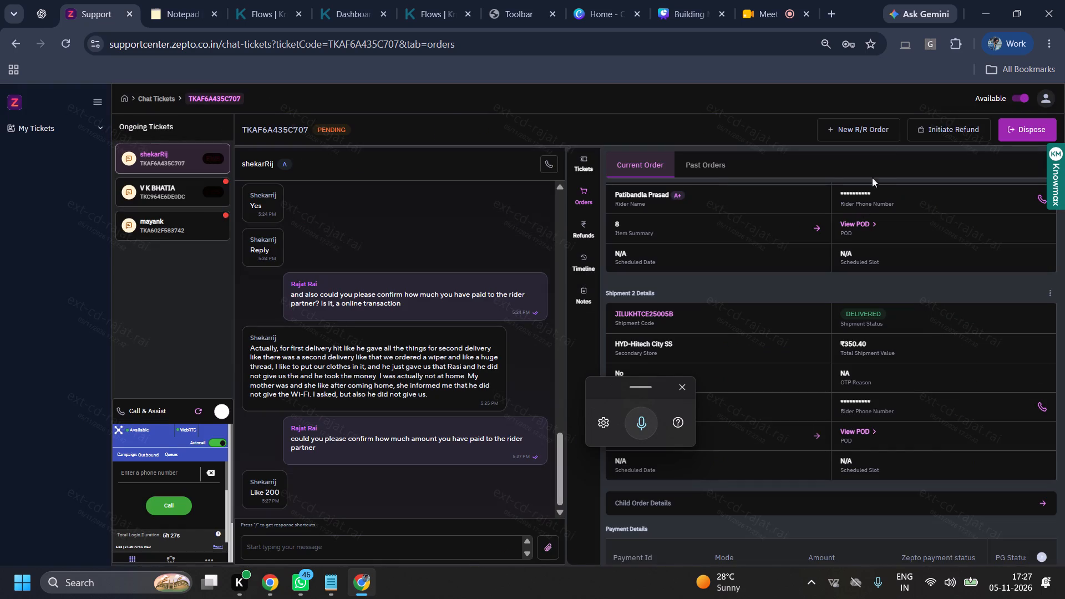
left_click(944, 123)
left_click(303, 165)
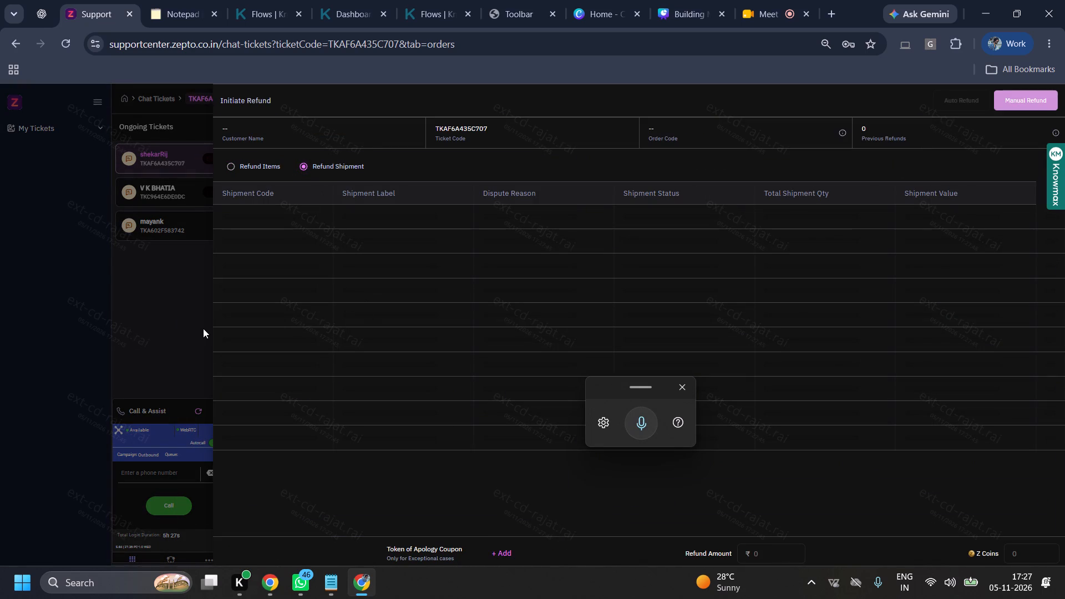
left_click(173, 313)
left_click(968, 135)
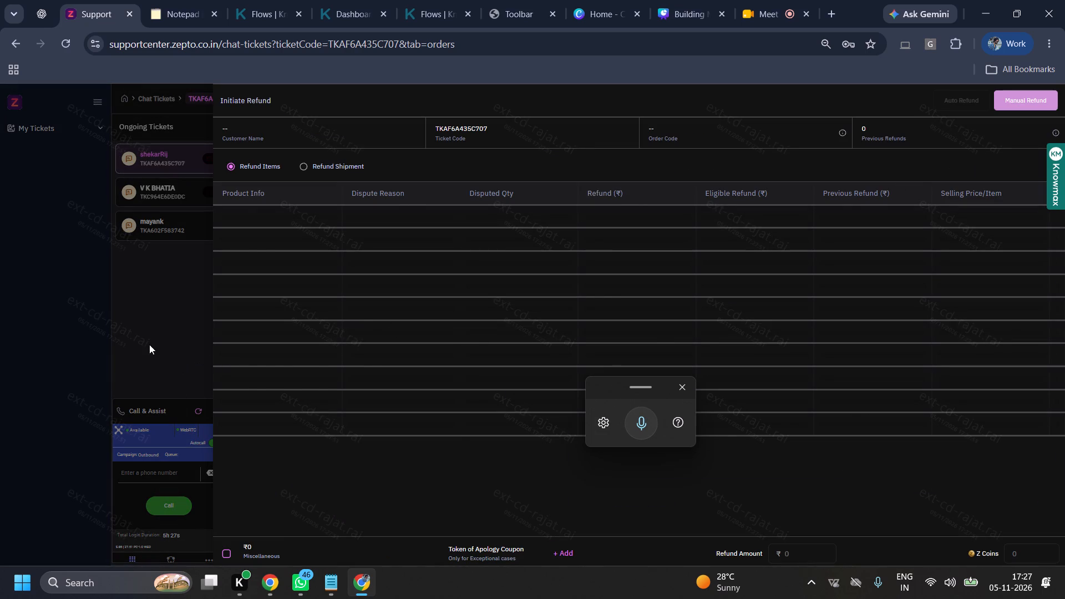
left_click(149, 344)
left_click(295, 537)
left_click(641, 431)
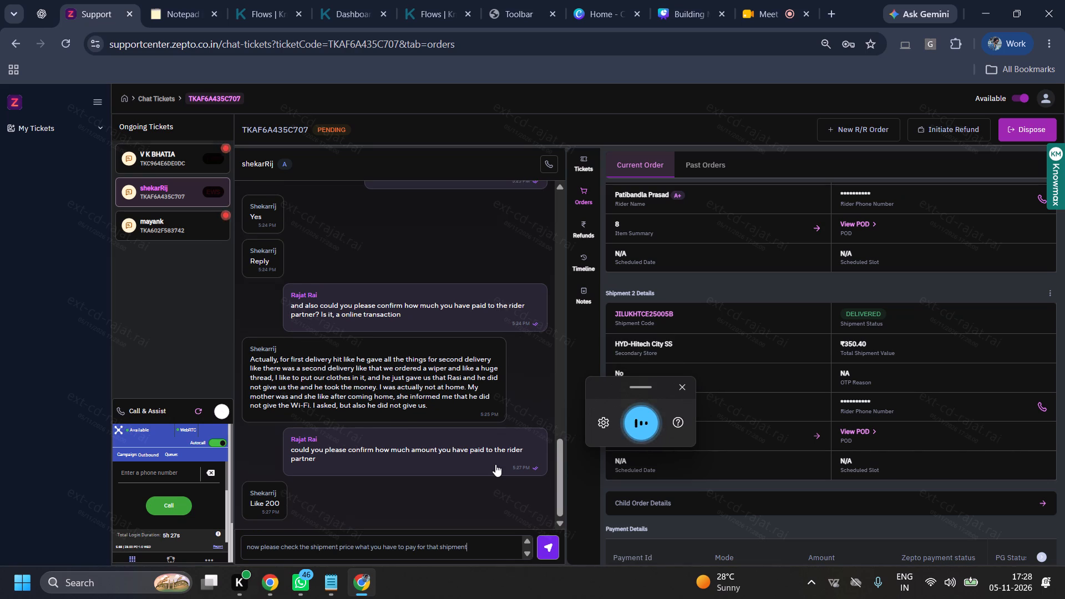
key("space")
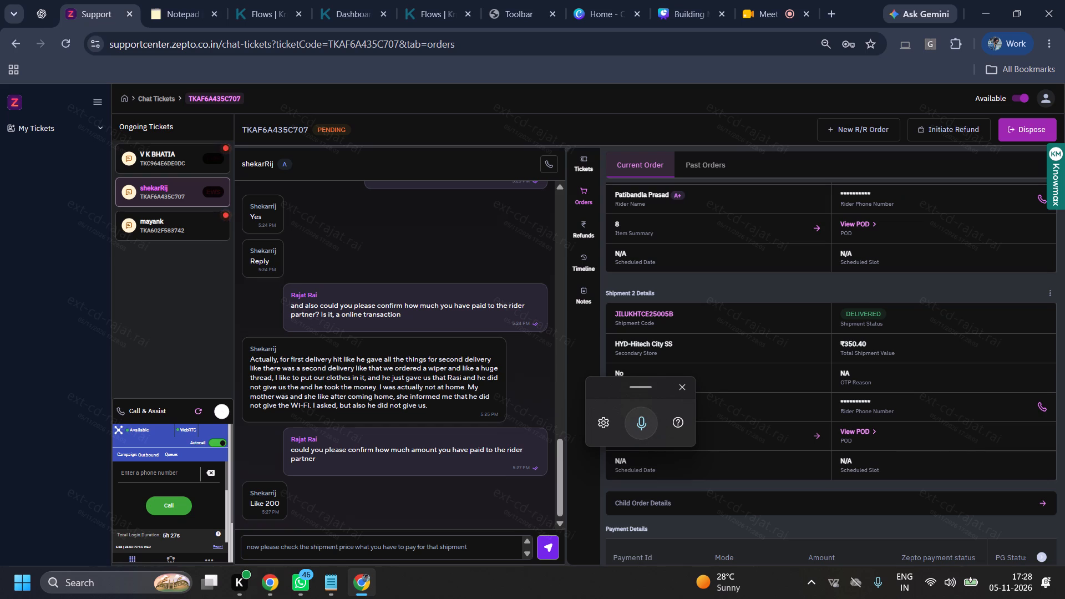
key("Return")
left_click(641, 422)
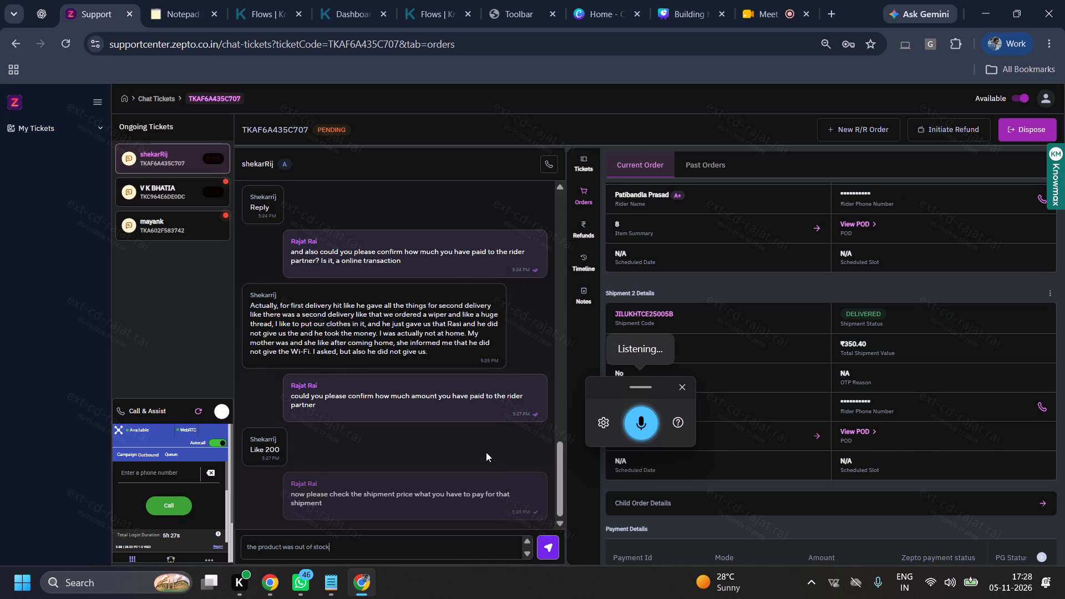
key("space")
left_click(636, 316)
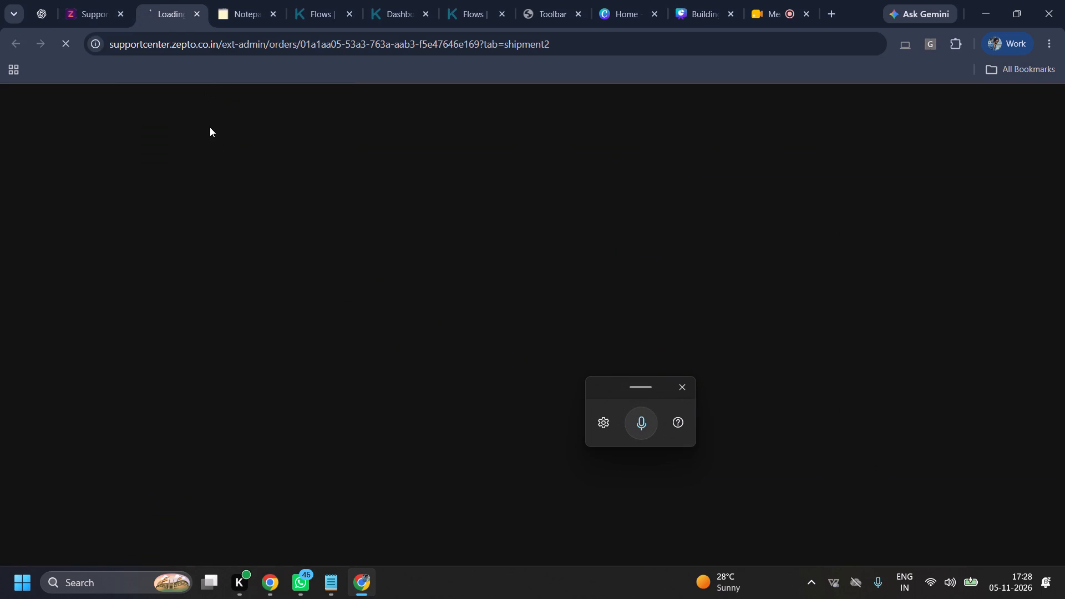
left_click(84, 0)
left_click(351, 542)
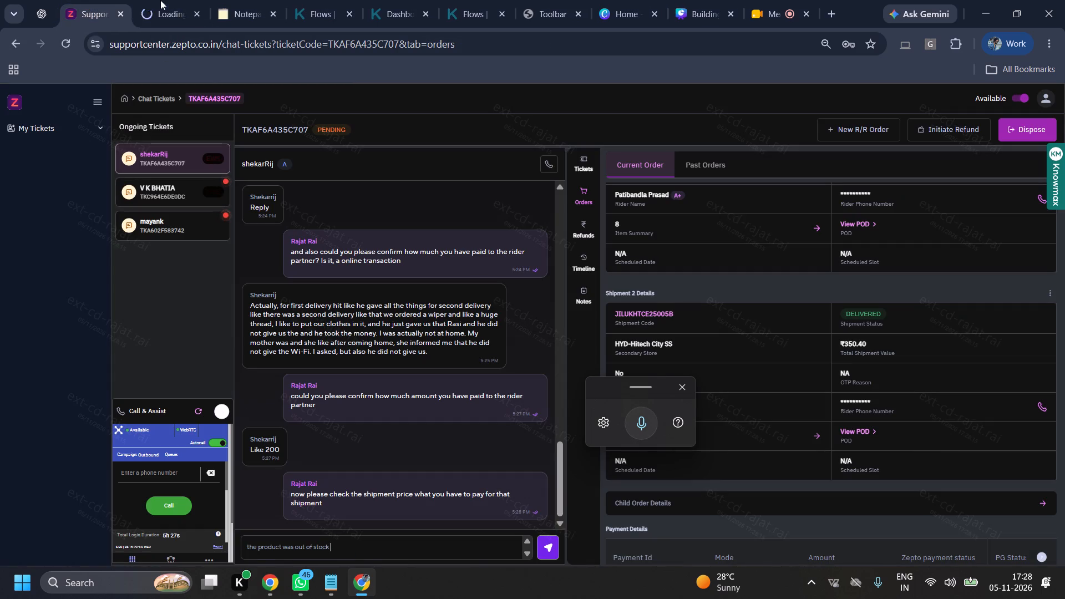
left_click(158, 0)
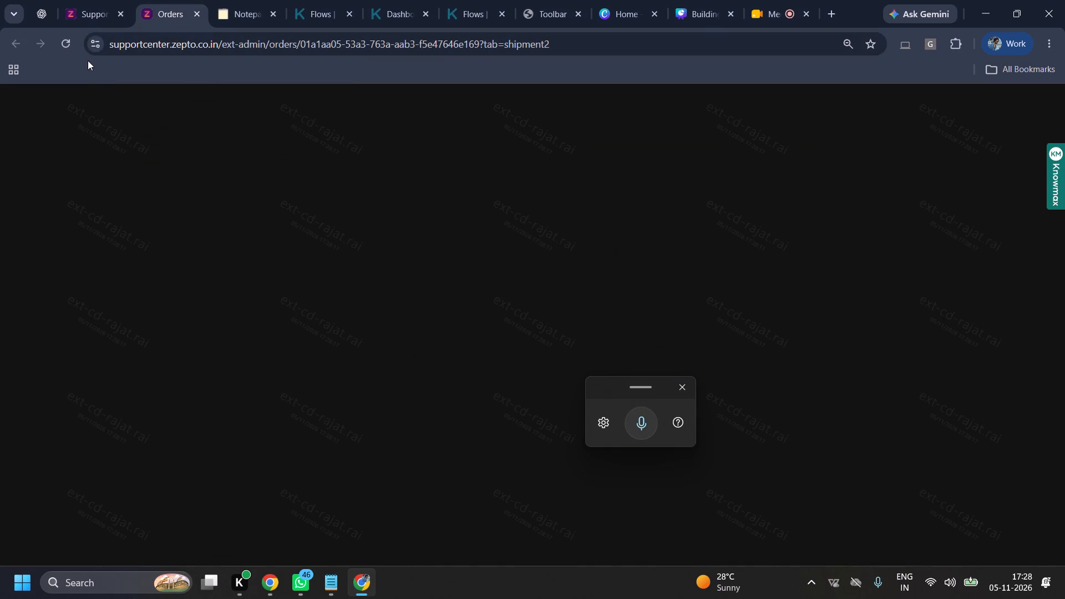
left_click(63, 43)
left_click(89, 0)
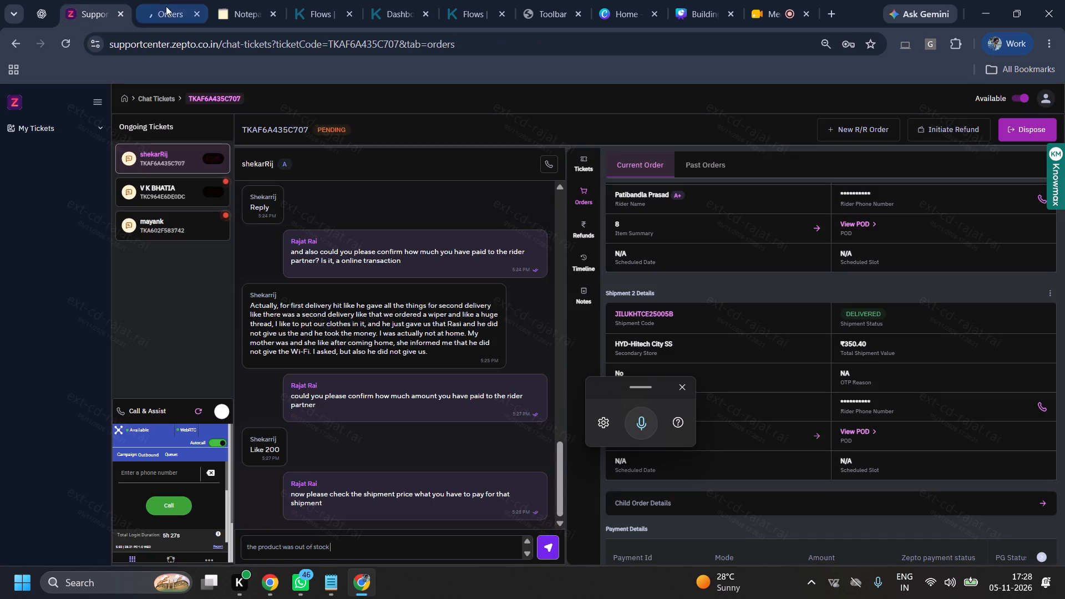
left_click_drag(166, 6, 171, 8)
left_click(116, 36)
left_click(99, 19)
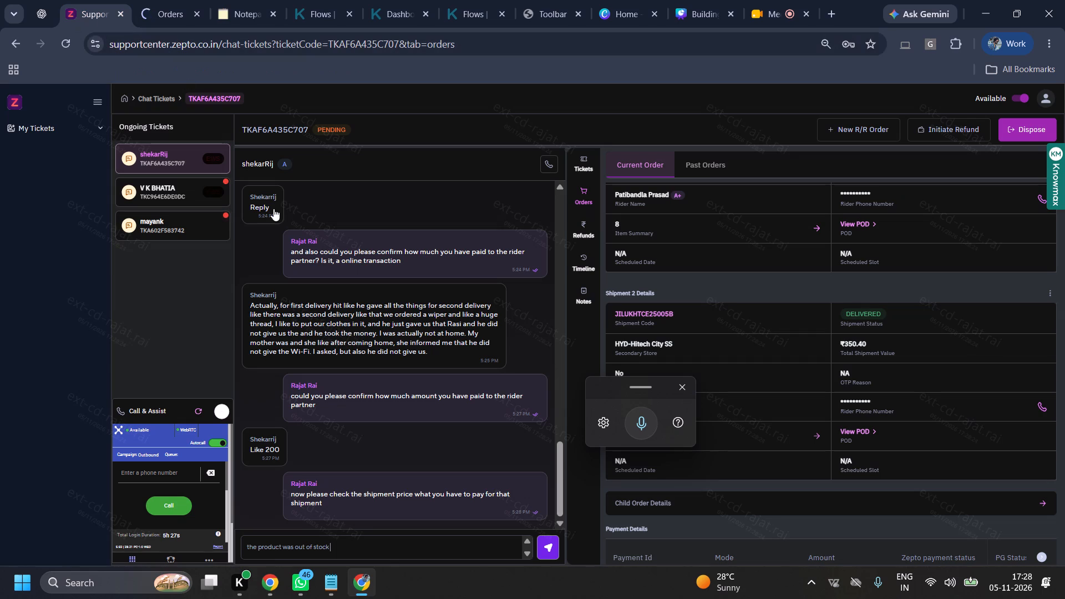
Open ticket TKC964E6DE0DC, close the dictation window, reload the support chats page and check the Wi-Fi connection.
left_click(194, 187)
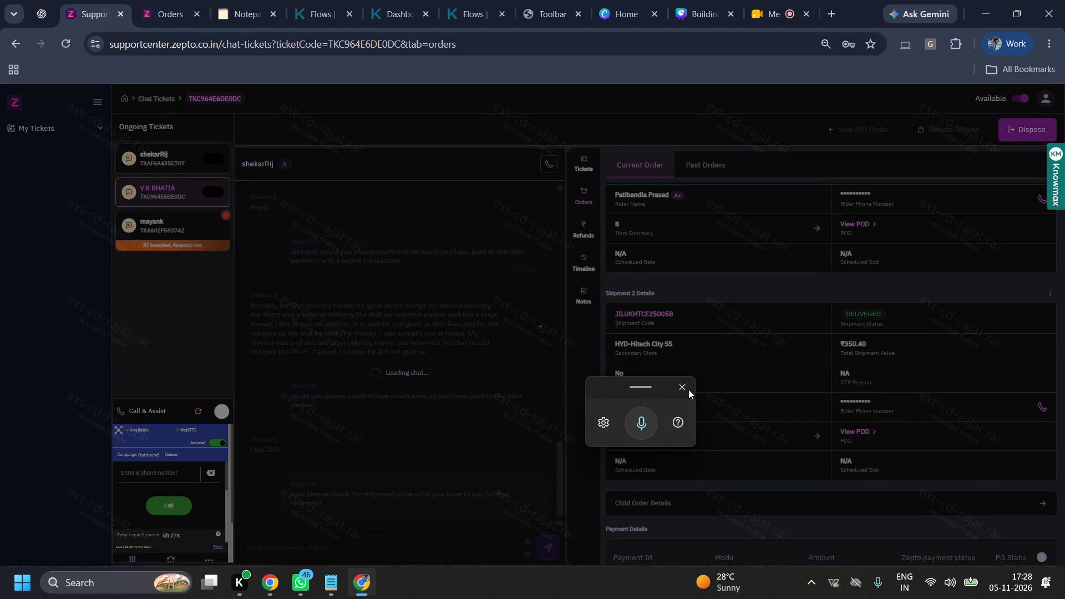
left_click(687, 382)
left_click(59, 39)
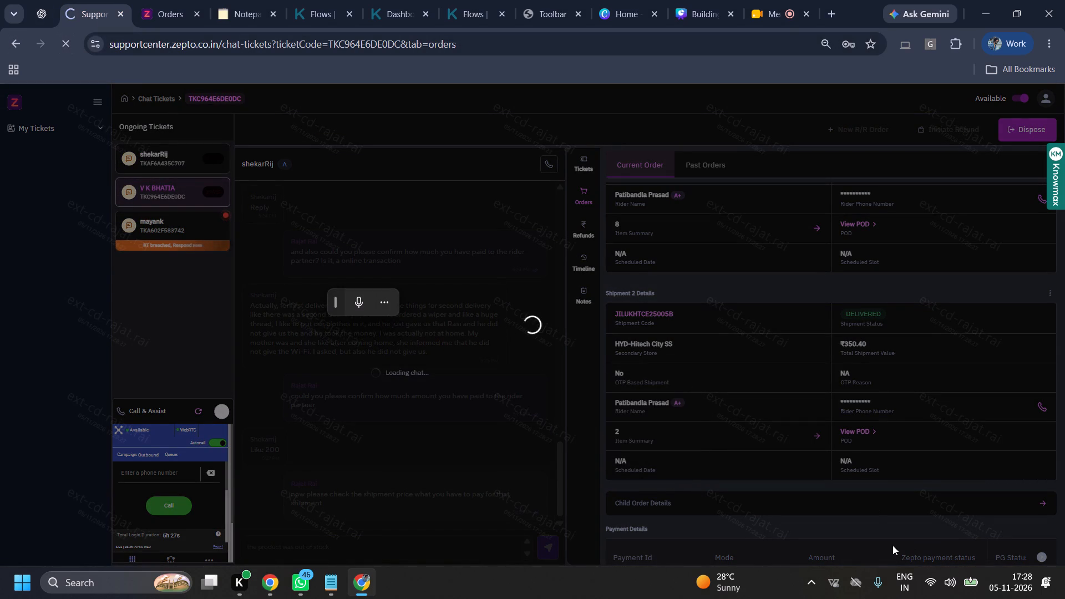
left_click(953, 590)
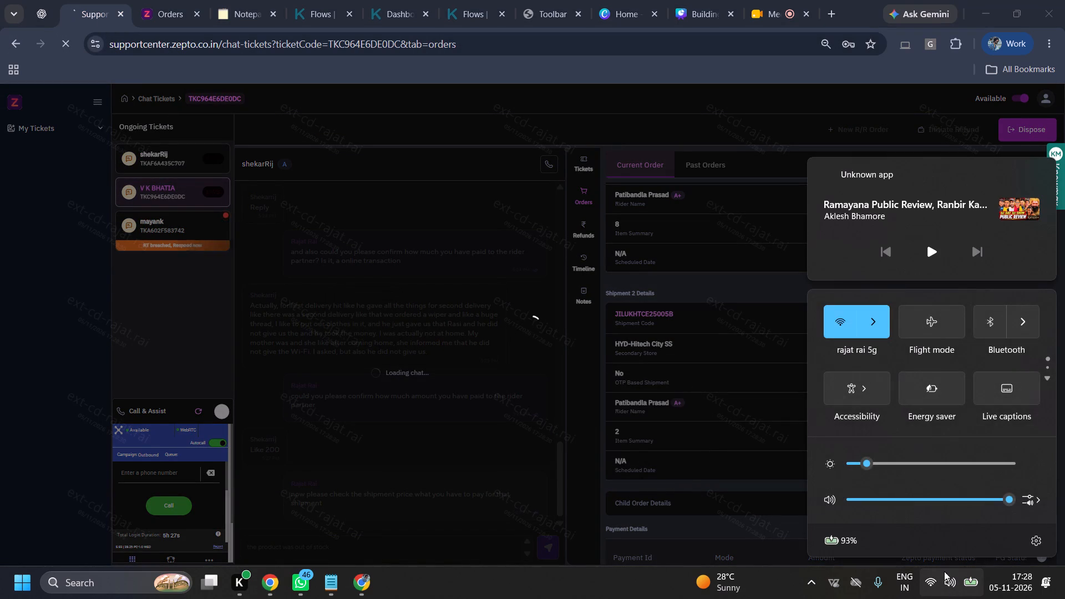
left_click(725, 395)
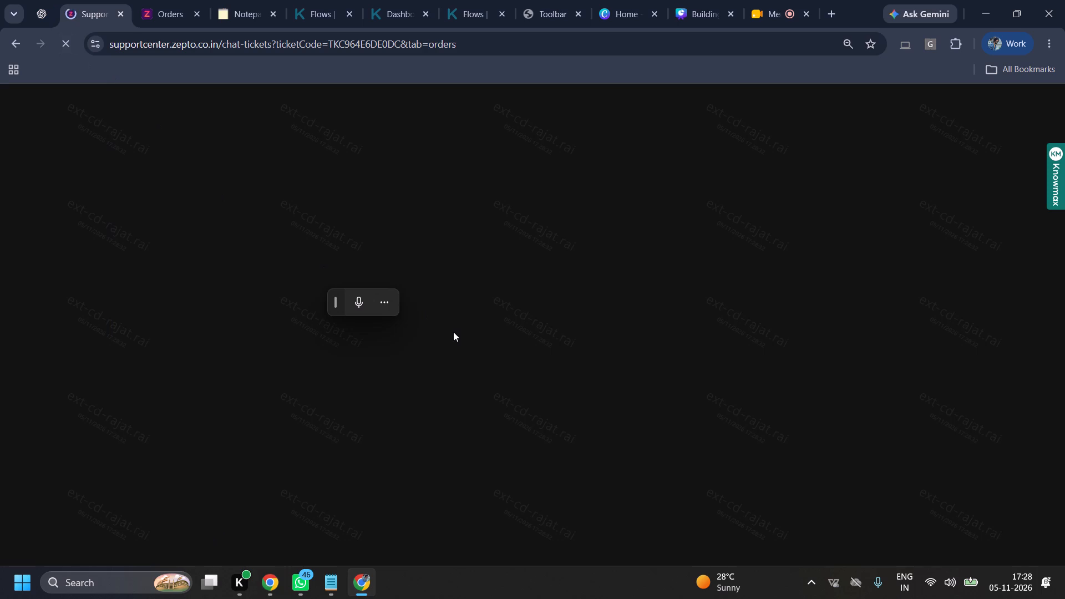
left_click(146, 0)
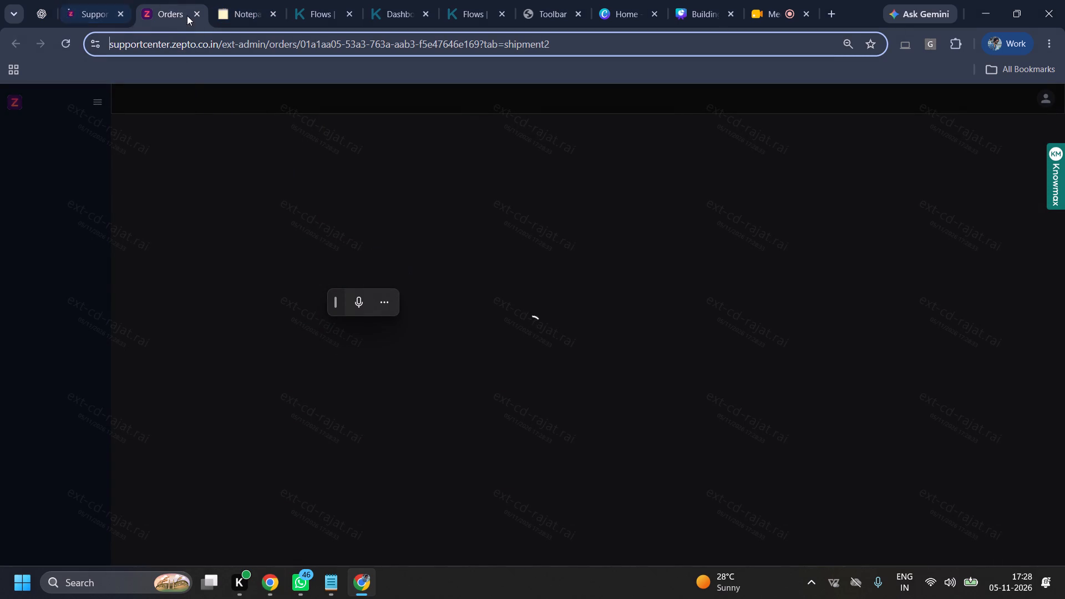
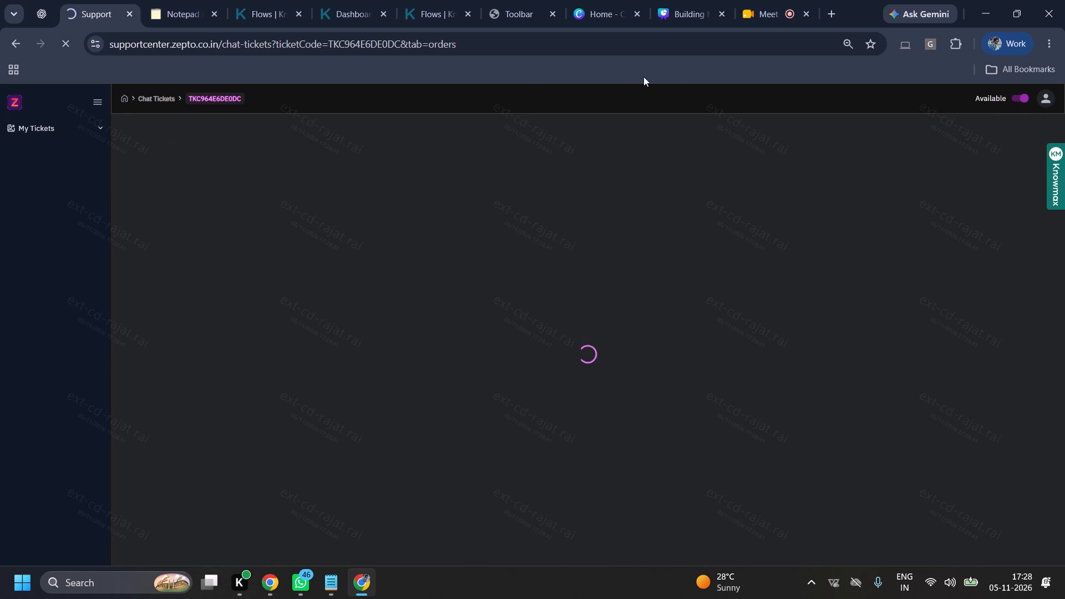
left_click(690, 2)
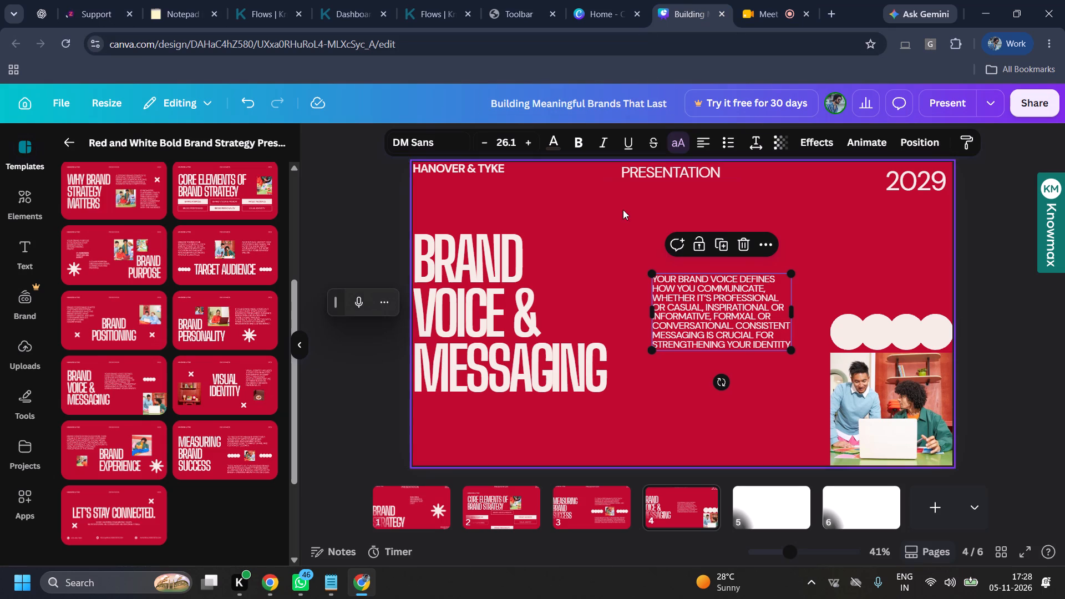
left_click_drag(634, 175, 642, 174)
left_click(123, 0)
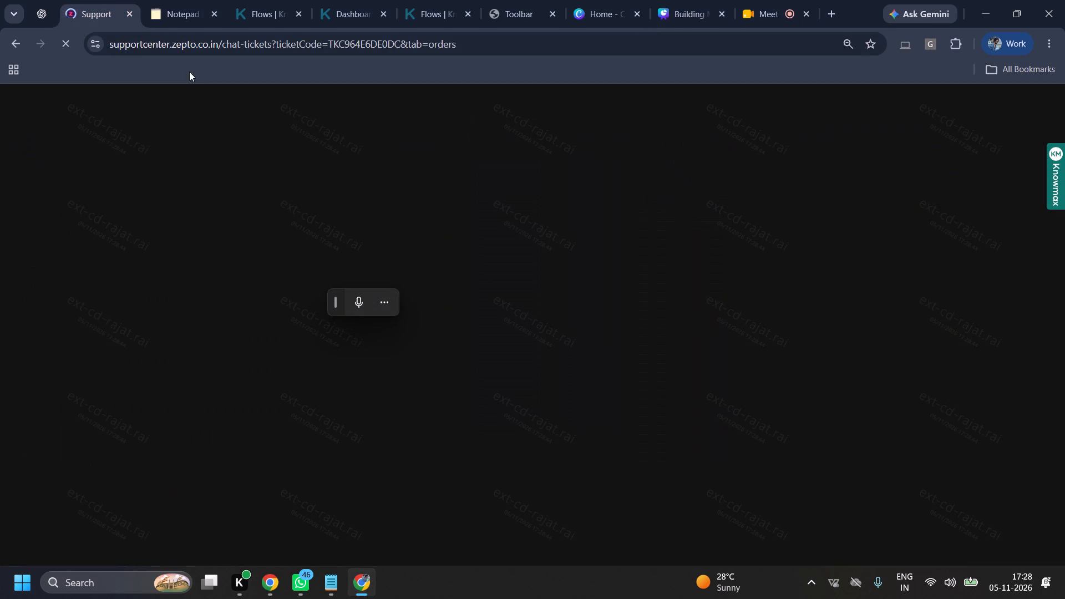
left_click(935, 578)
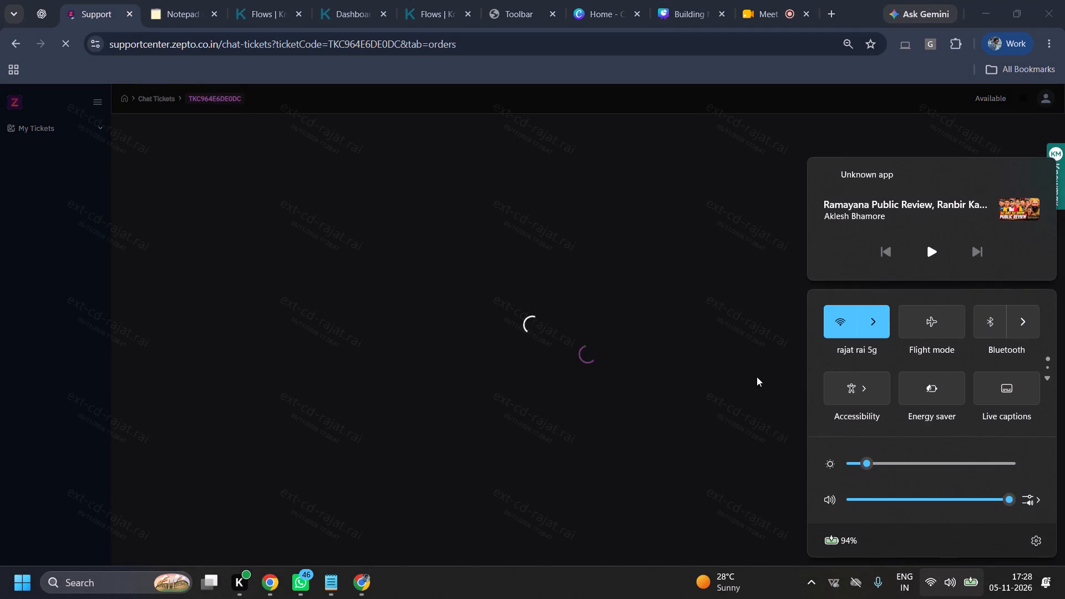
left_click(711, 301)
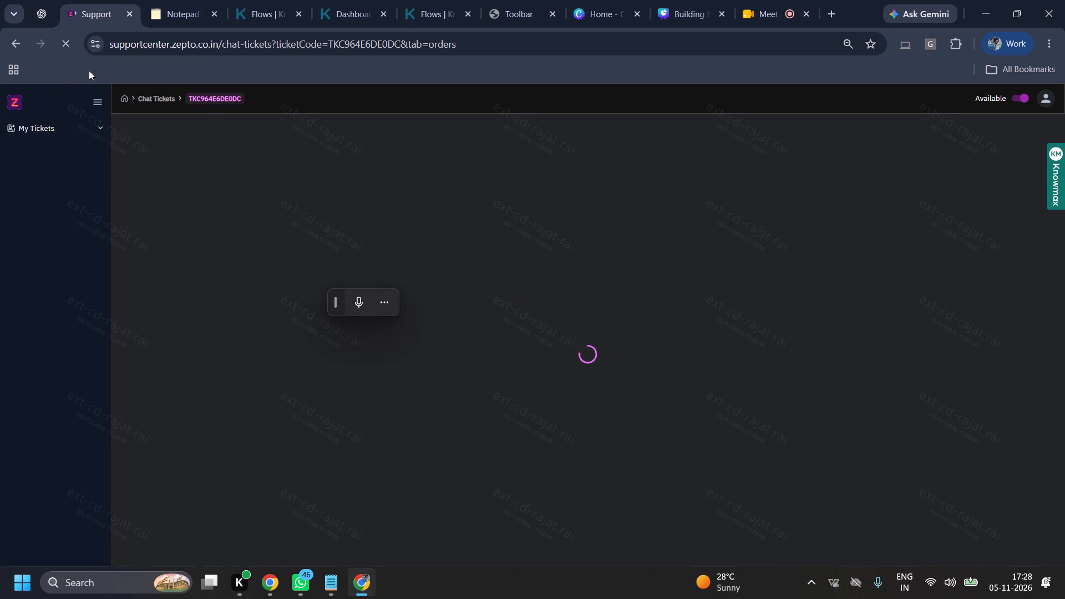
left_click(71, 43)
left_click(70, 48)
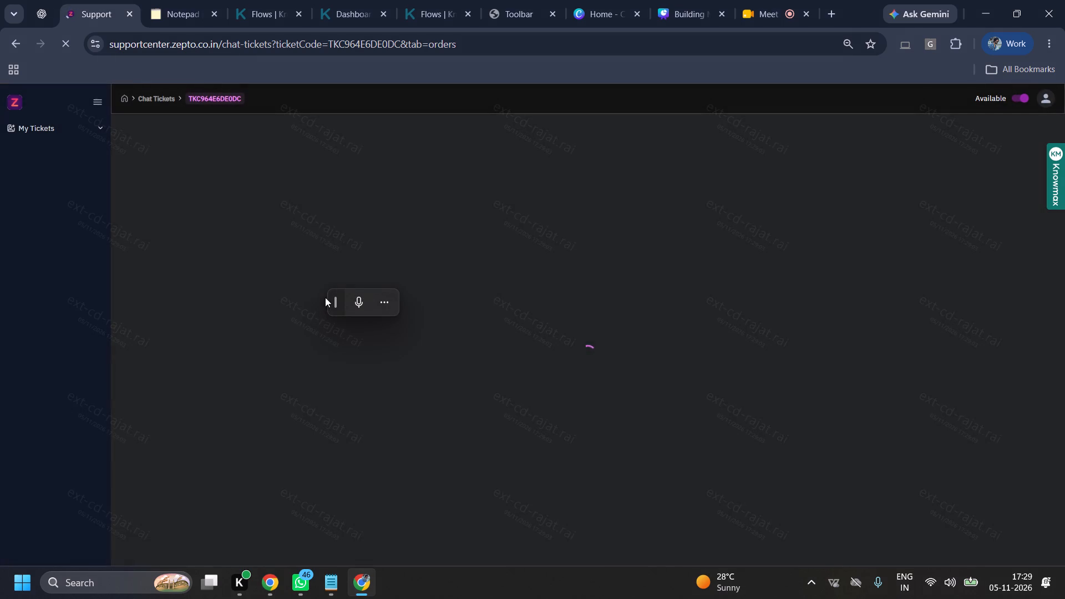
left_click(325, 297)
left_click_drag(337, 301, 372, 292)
Replace the stuck support tab with a new one placed first after the pinned tab, open the Zepto support center there and reload it.
left_click(134, 17)
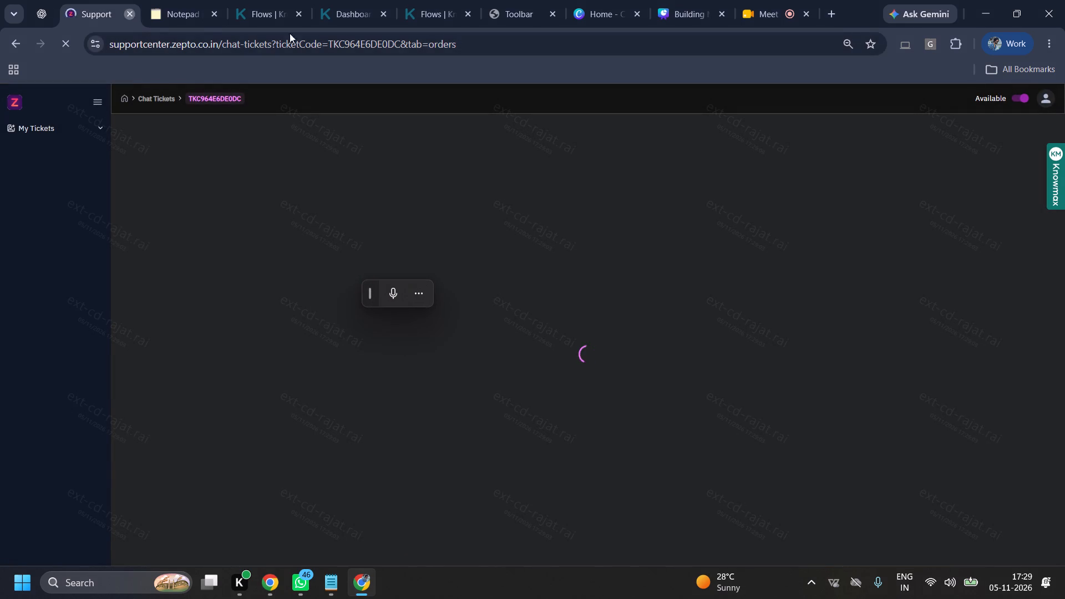
left_click(835, 10)
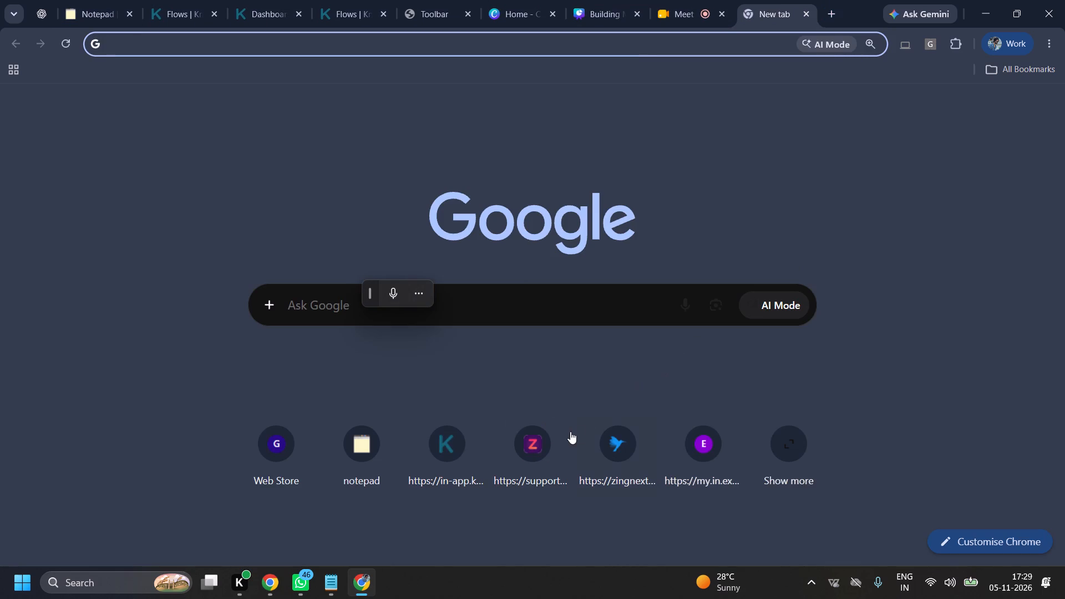
left_click(528, 451)
left_click_drag(784, 15, 97, 9)
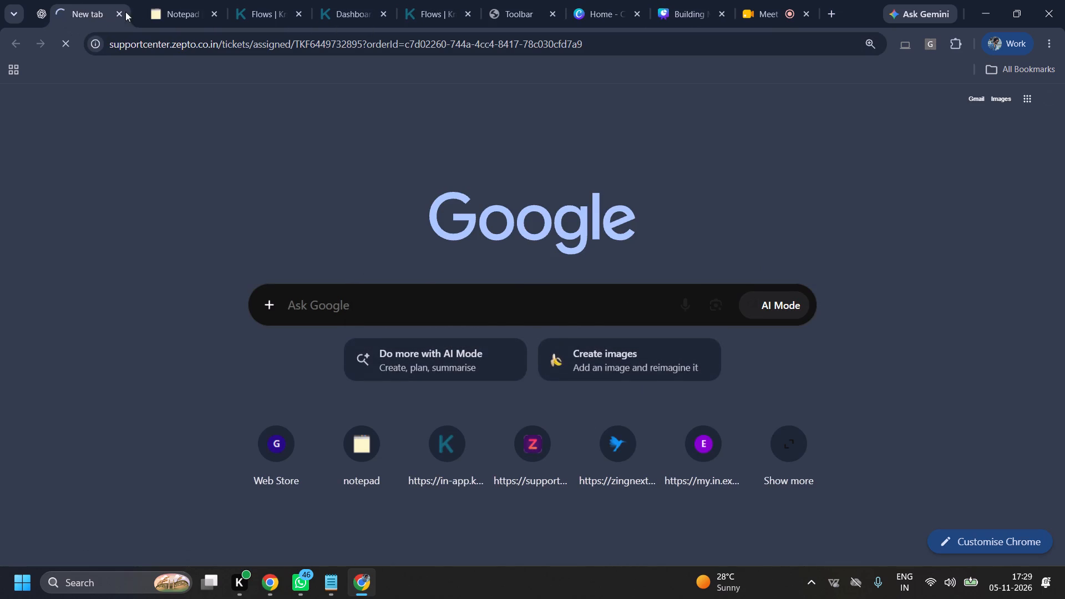
left_click(521, 361)
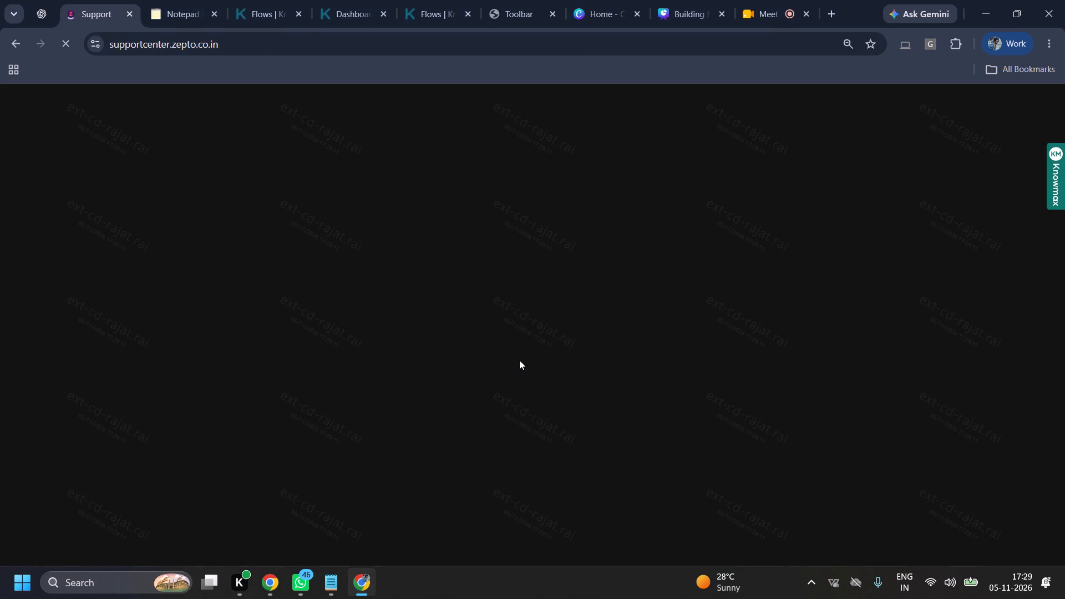
left_click(531, 339)
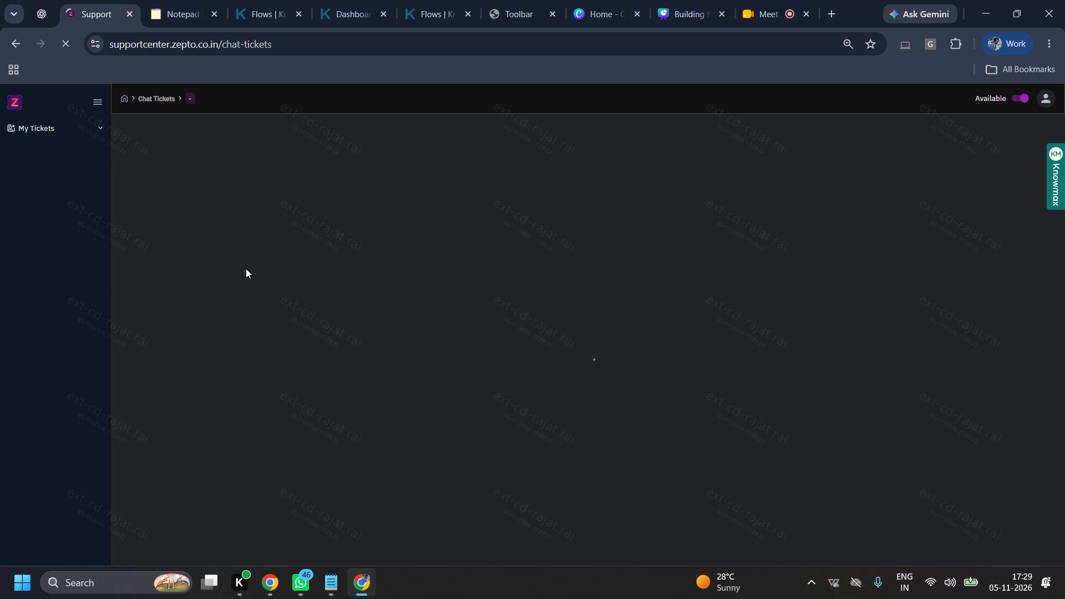
left_click(70, 46)
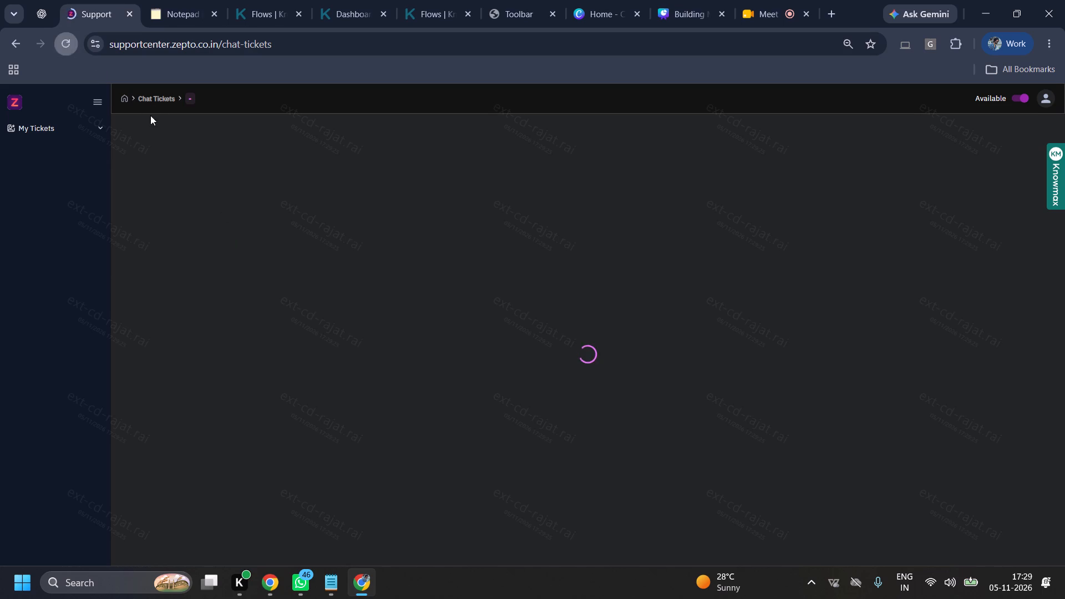
left_click(68, 44)
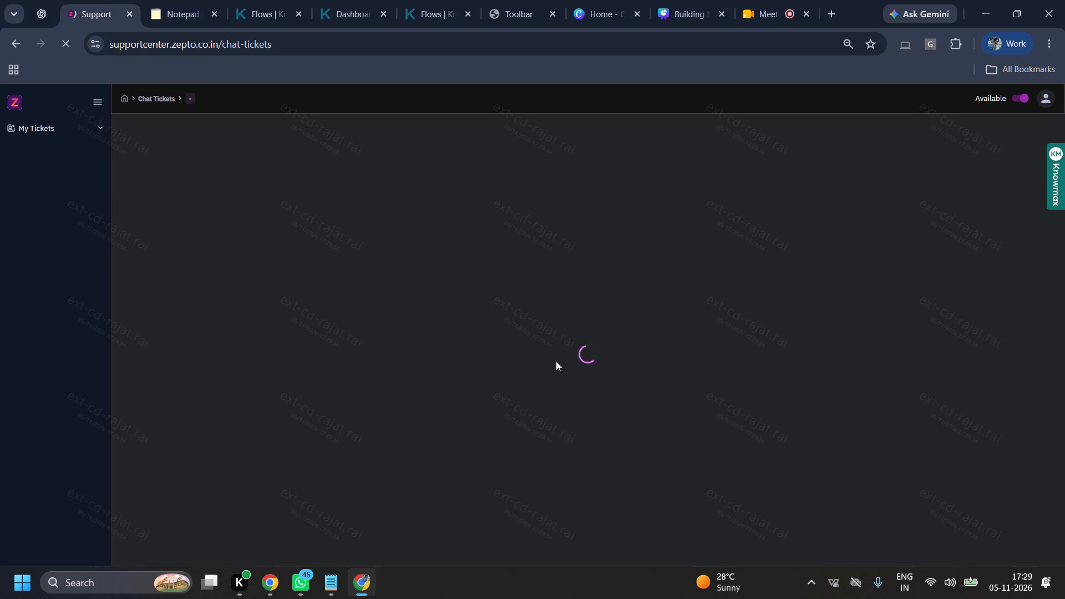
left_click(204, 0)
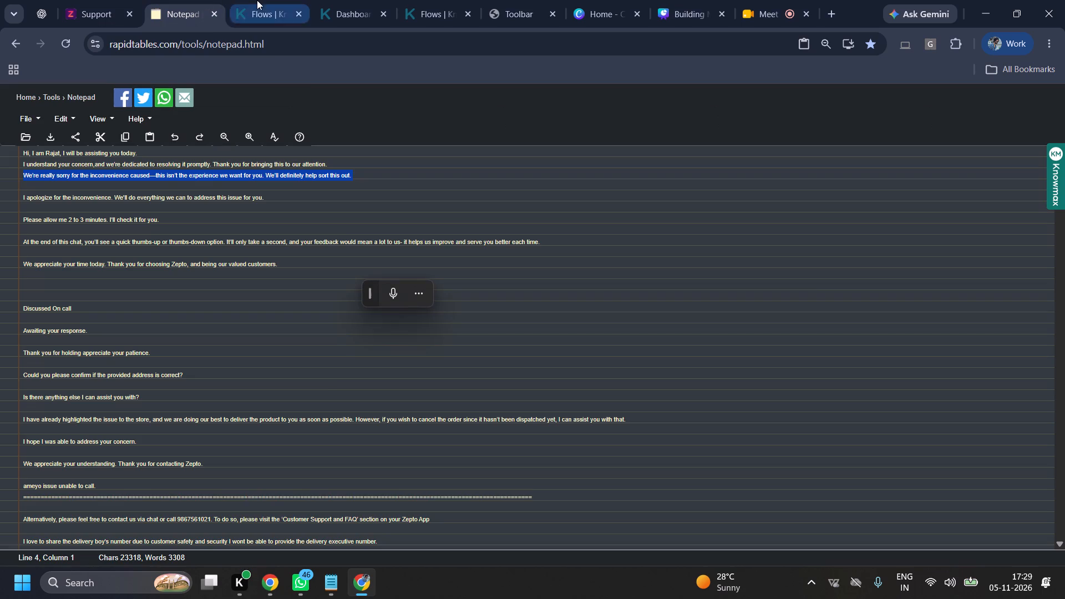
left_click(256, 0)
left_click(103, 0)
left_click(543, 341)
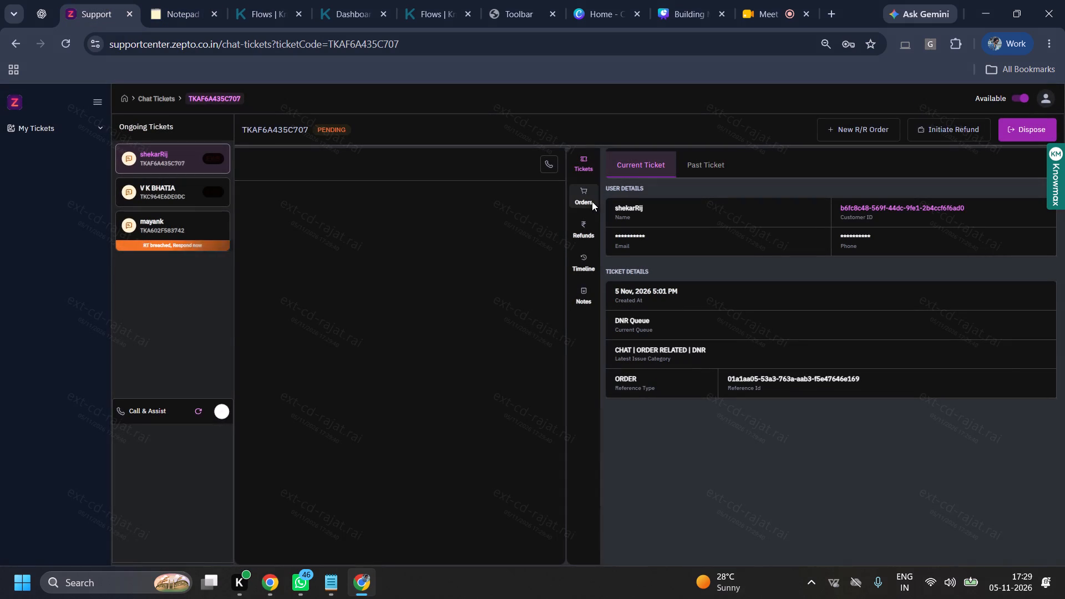
left_click(682, 163)
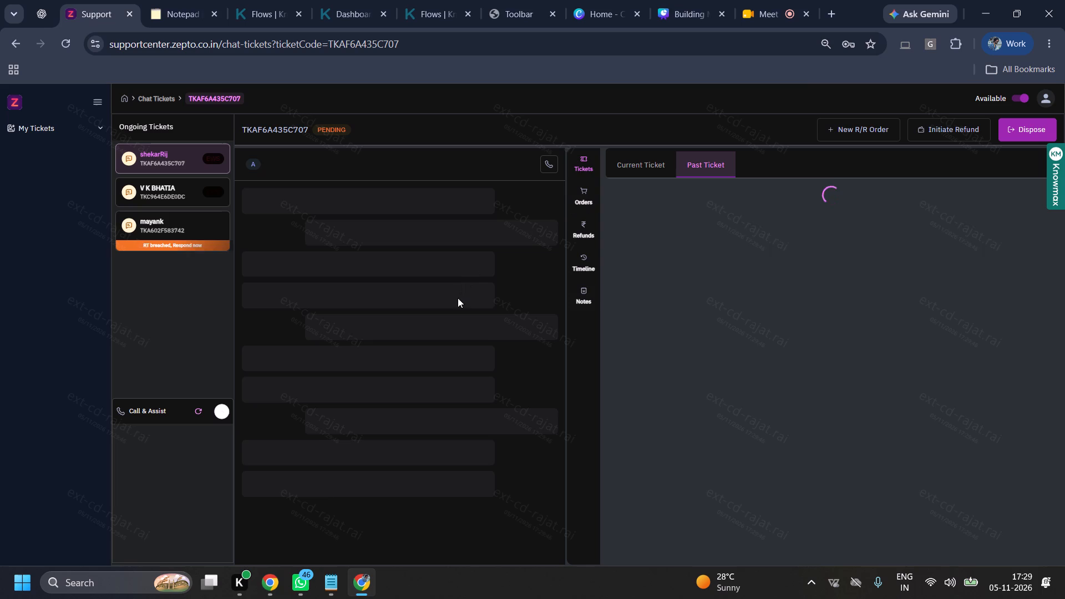
left_click(584, 224)
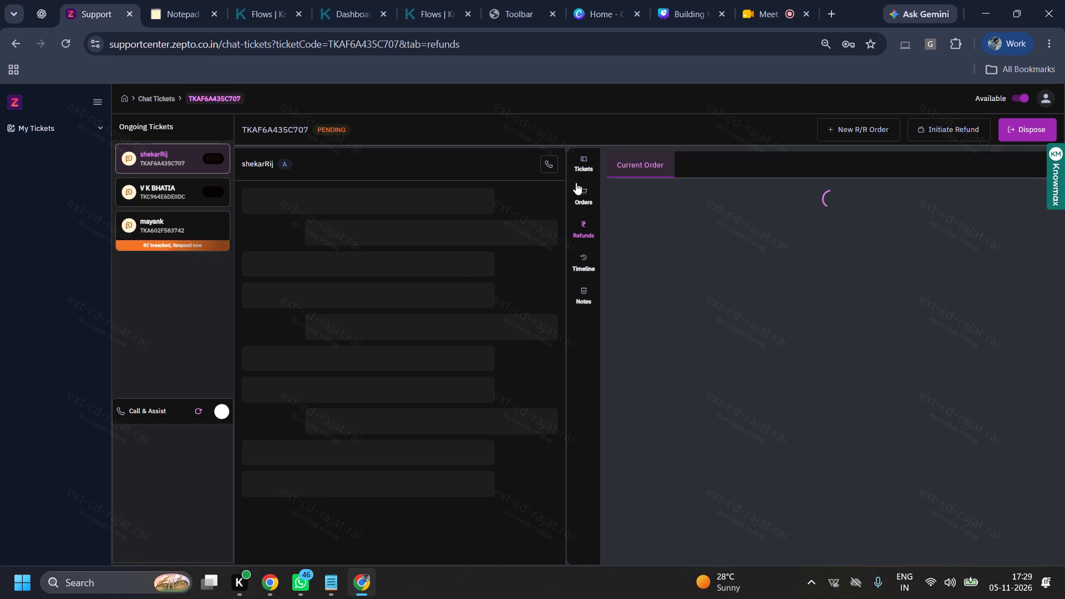
left_click(584, 159)
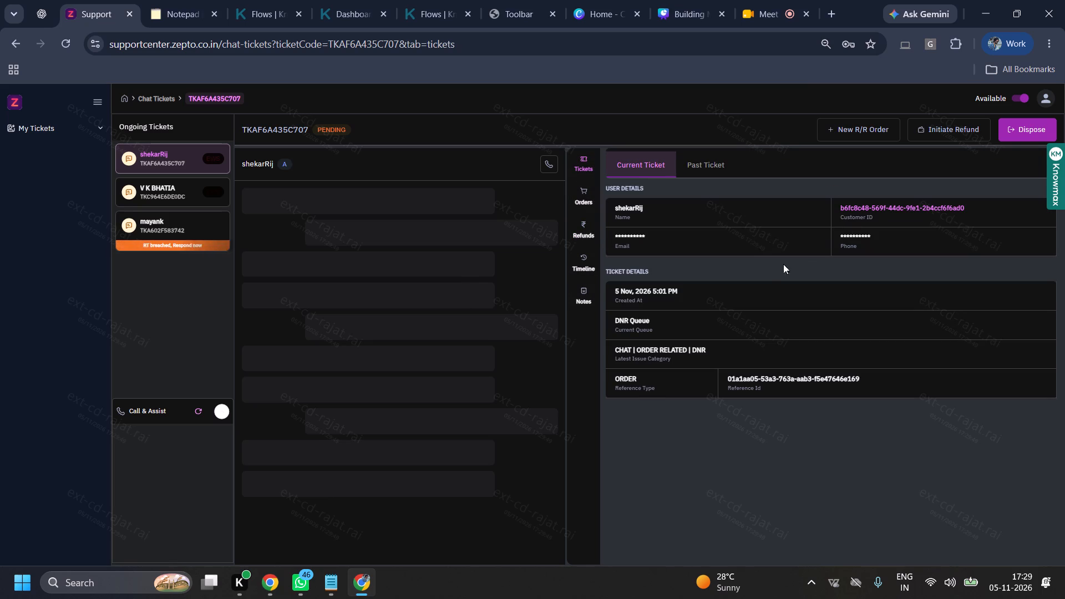
left_click(861, 207)
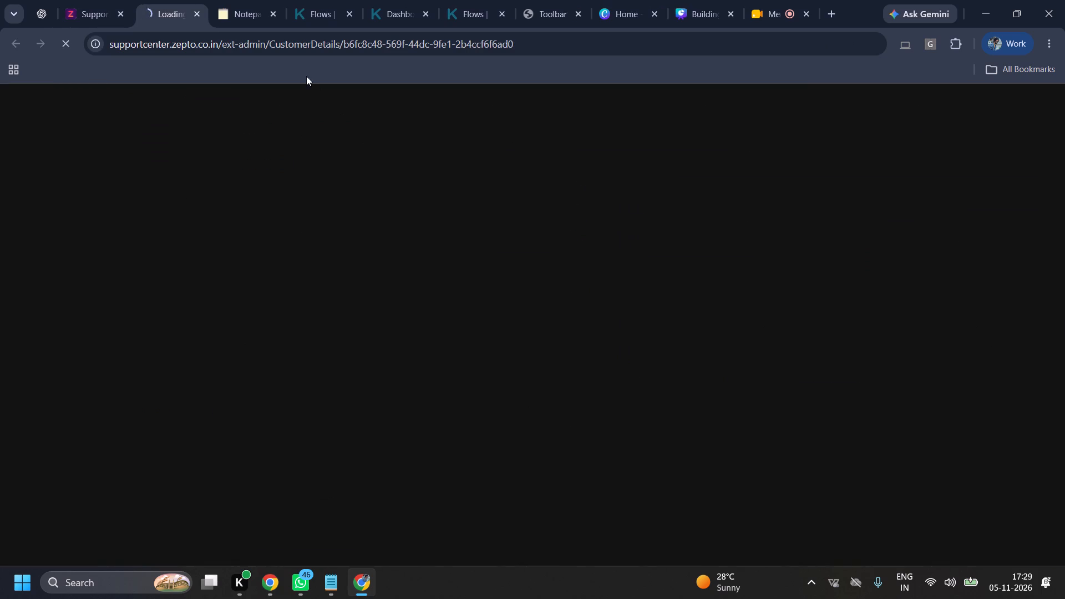
left_click(200, 14)
left_click(592, 199)
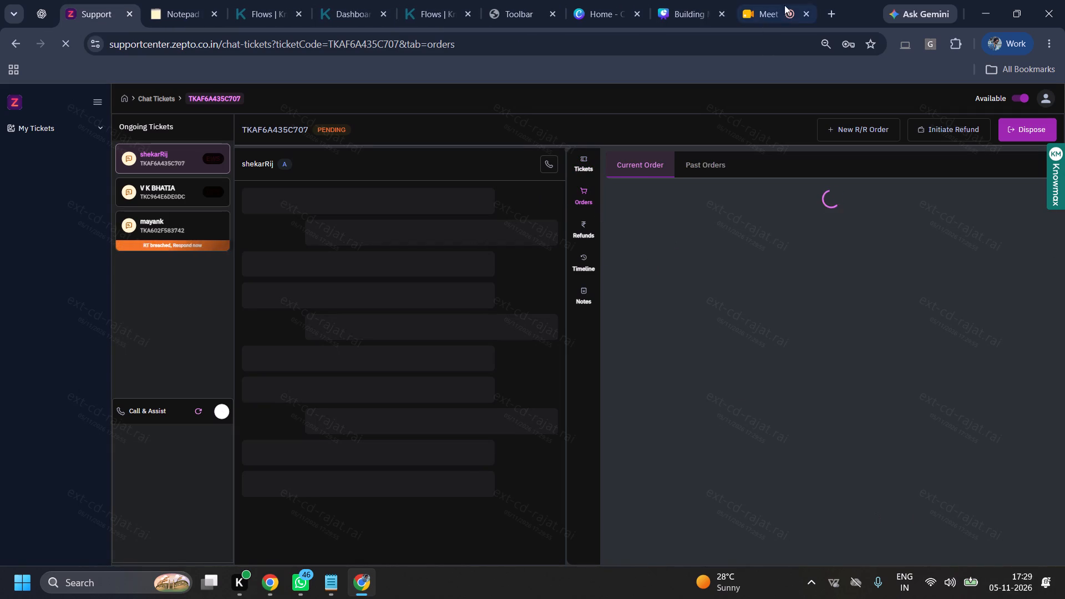
Search Google for "speed test" in a new tab and run the internet speed test.
left_click(825, 13)
left_click(468, 307)
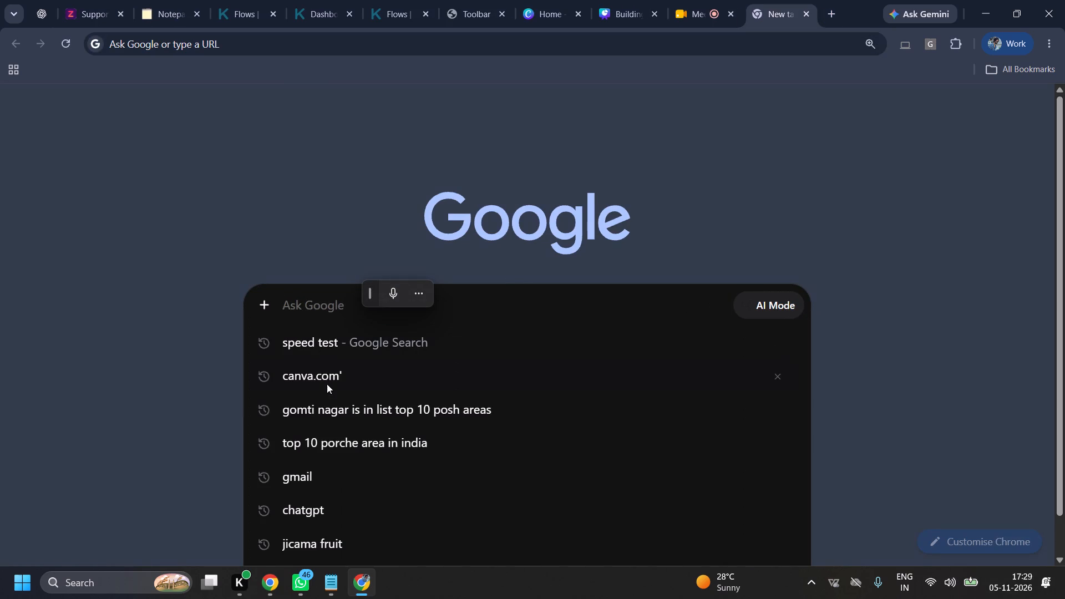
left_click(329, 334)
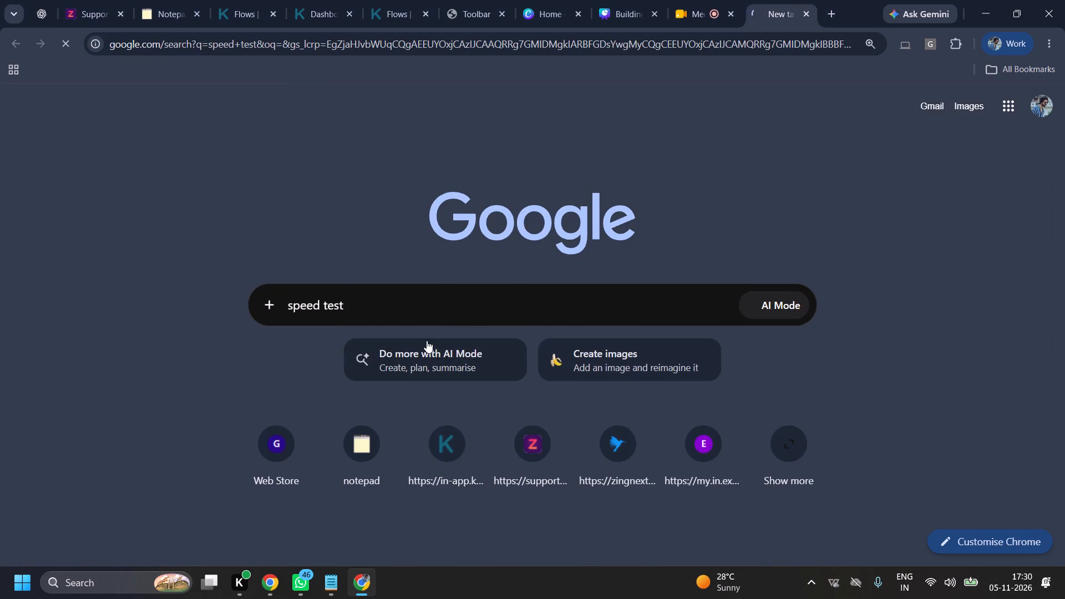
left_click(534, 378)
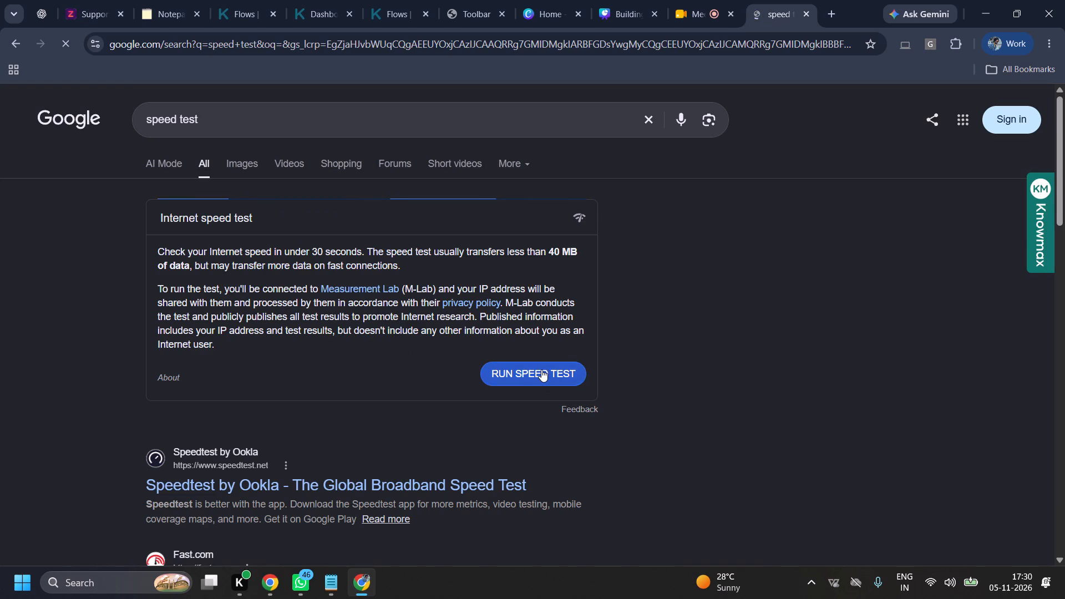
left_click(541, 369)
Check the Wi-Fi connection and the list of available networks.
left_click(936, 582)
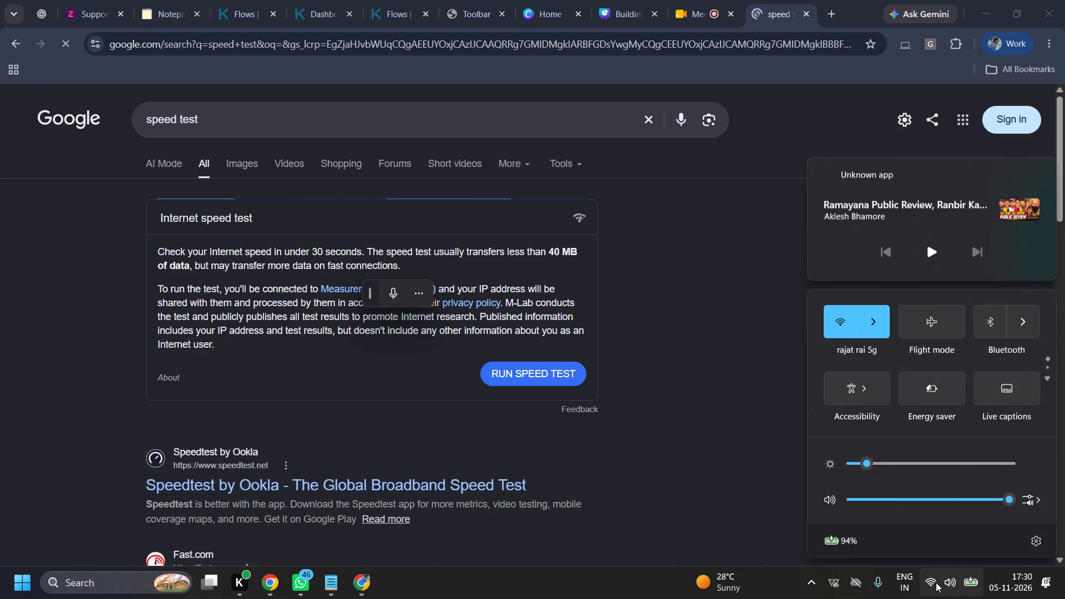
left_click(874, 321)
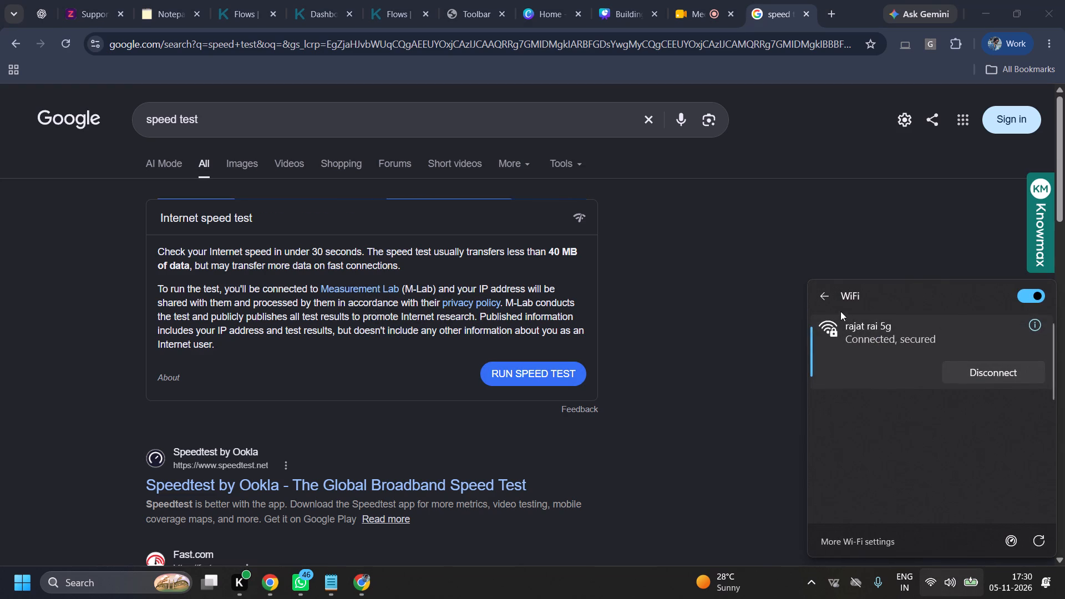
left_click(827, 299)
left_click(874, 329)
Try again to run Google's internet speed test.
left_click(569, 377)
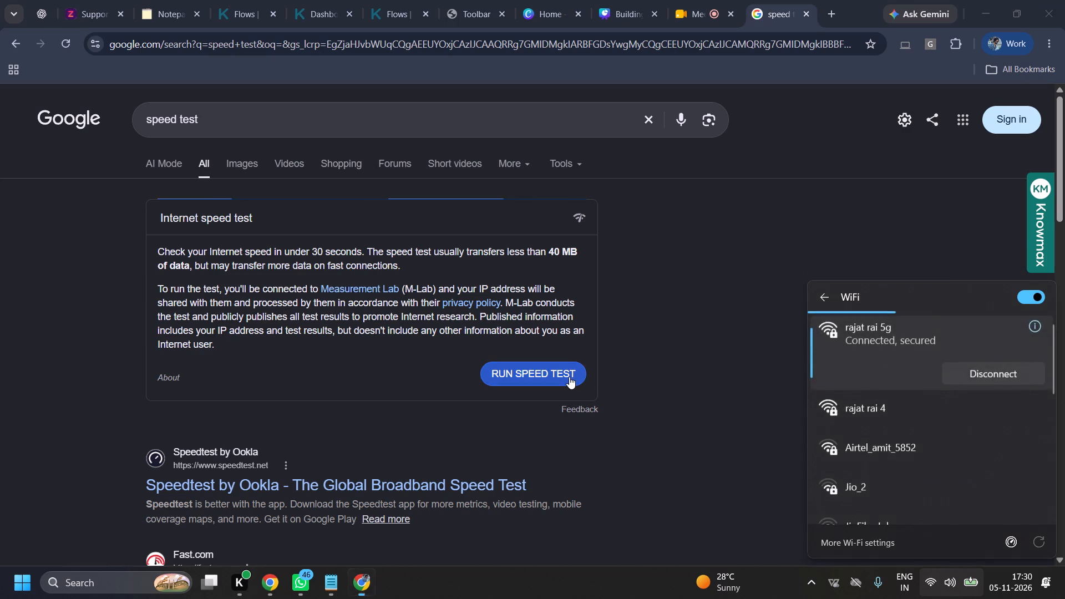
triple_click(557, 375)
triple_click(557, 375)
triple_click(557, 375)
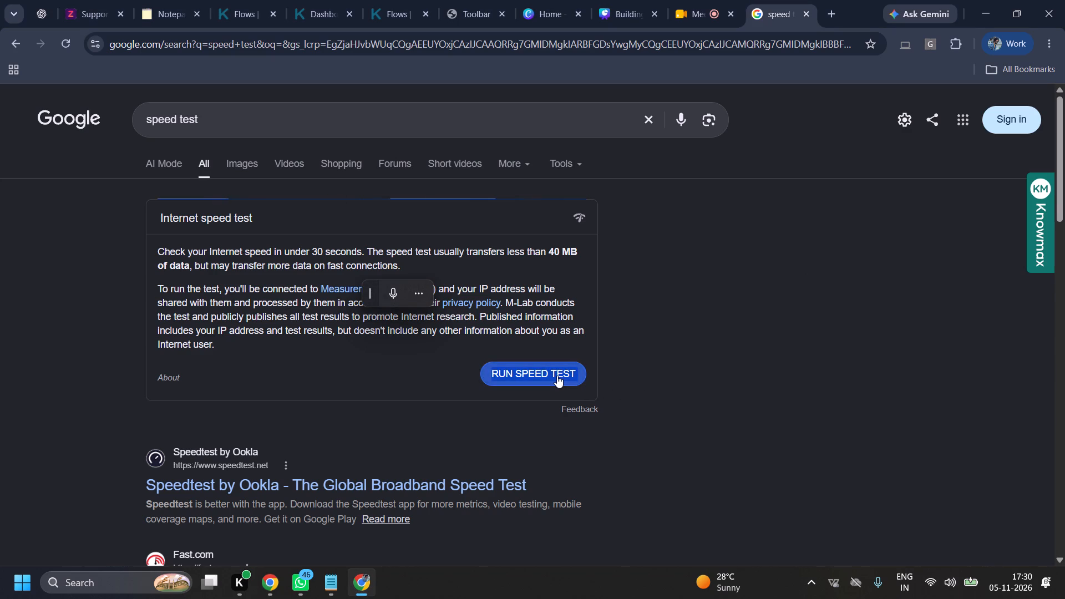
left_click(104, 0)
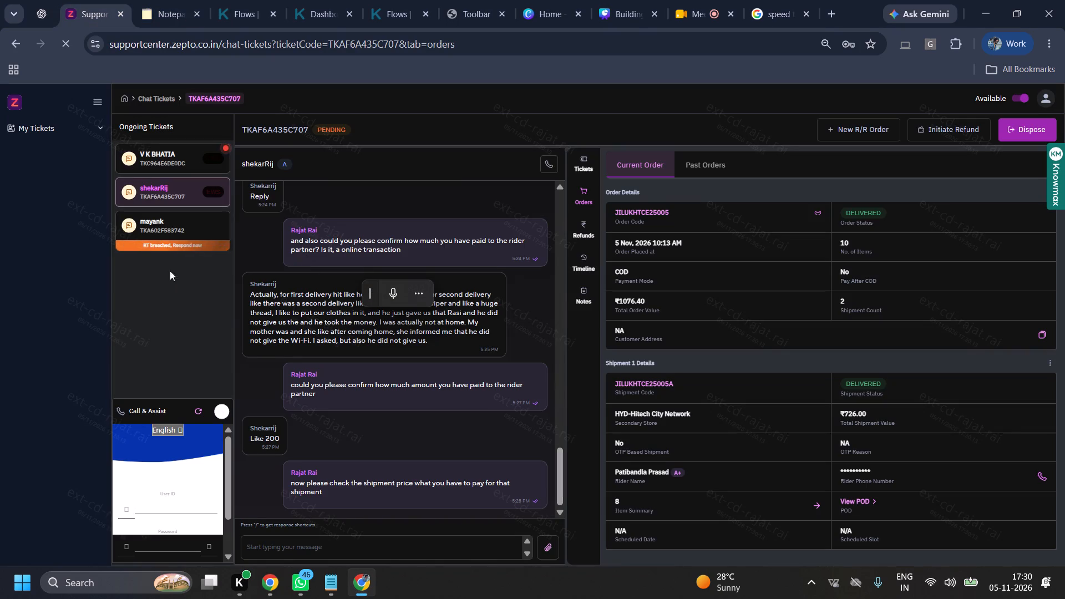
left_click(158, 237)
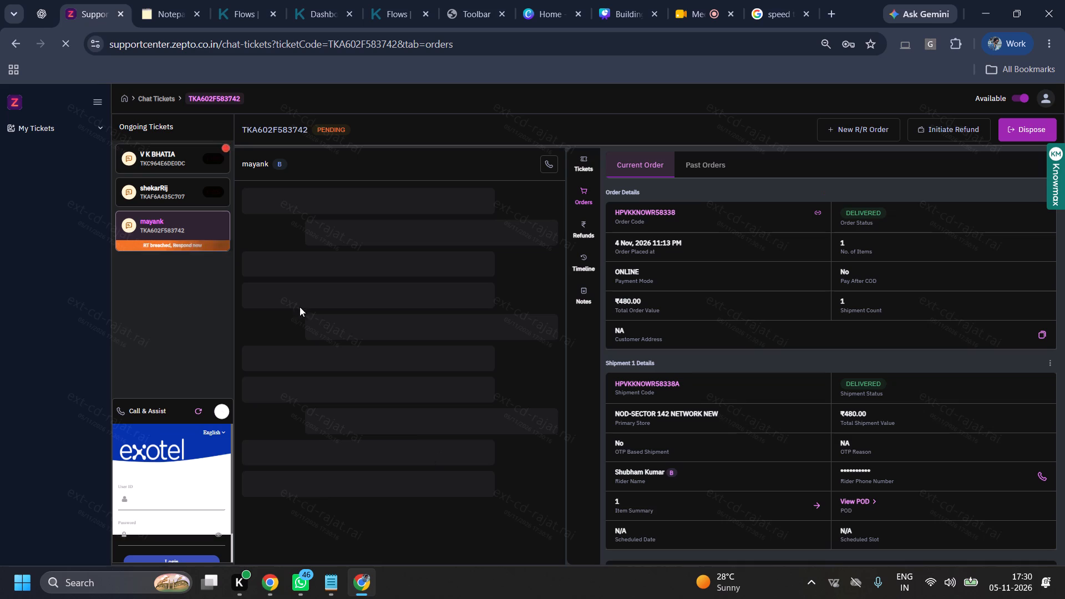
left_click(65, 43)
left_click(83, 53)
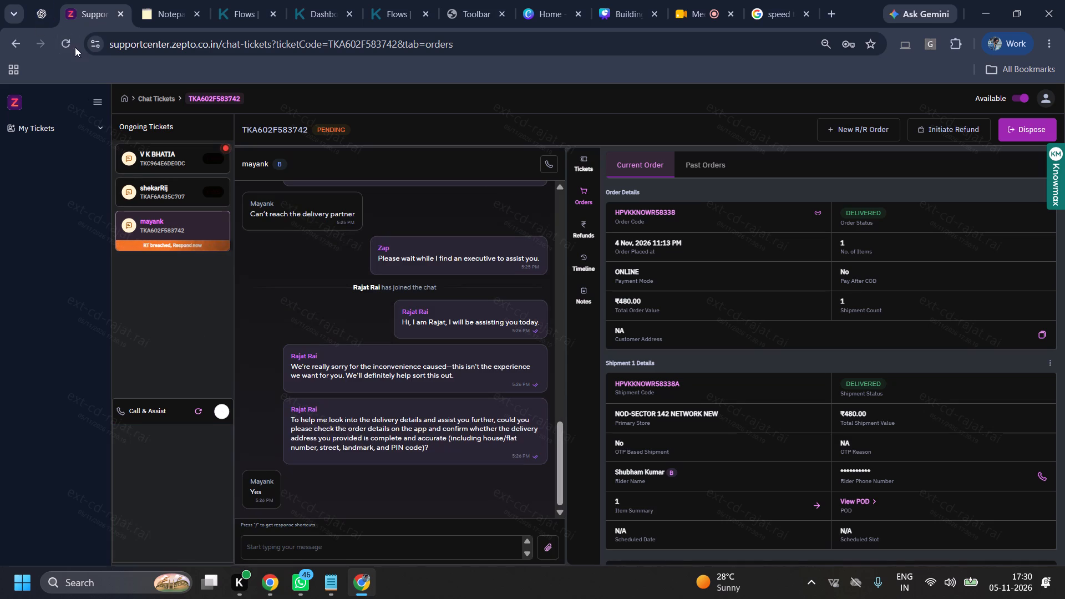
left_click(333, 579)
triple_click(363, 418, "ctrl")
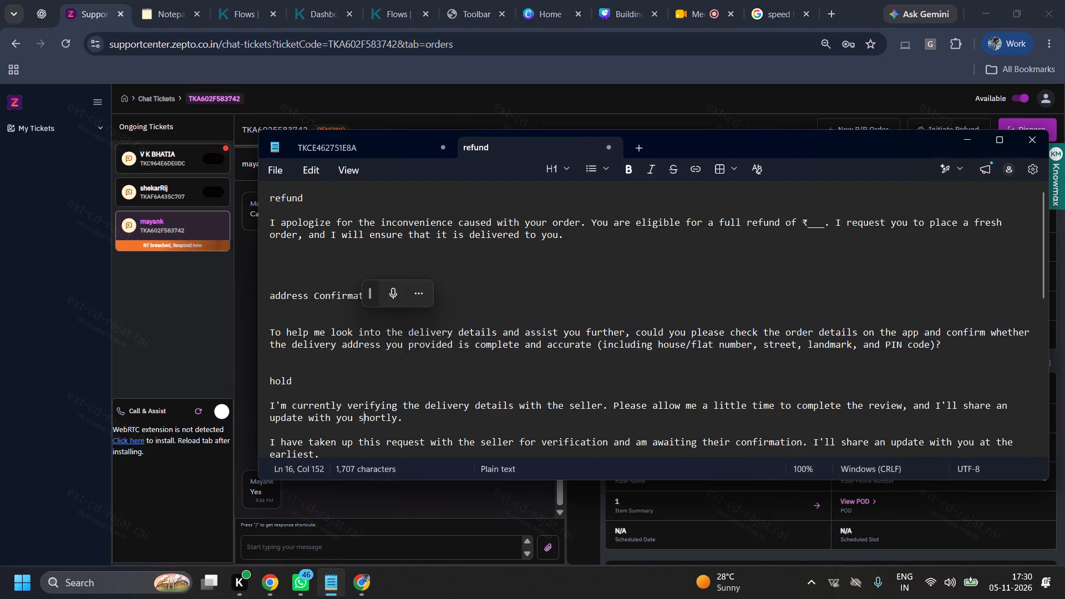
key("ctrl+c")
left_click(147, 358, "ctrl")
left_click(366, 548, "ctrl")
key("ctrl+v")
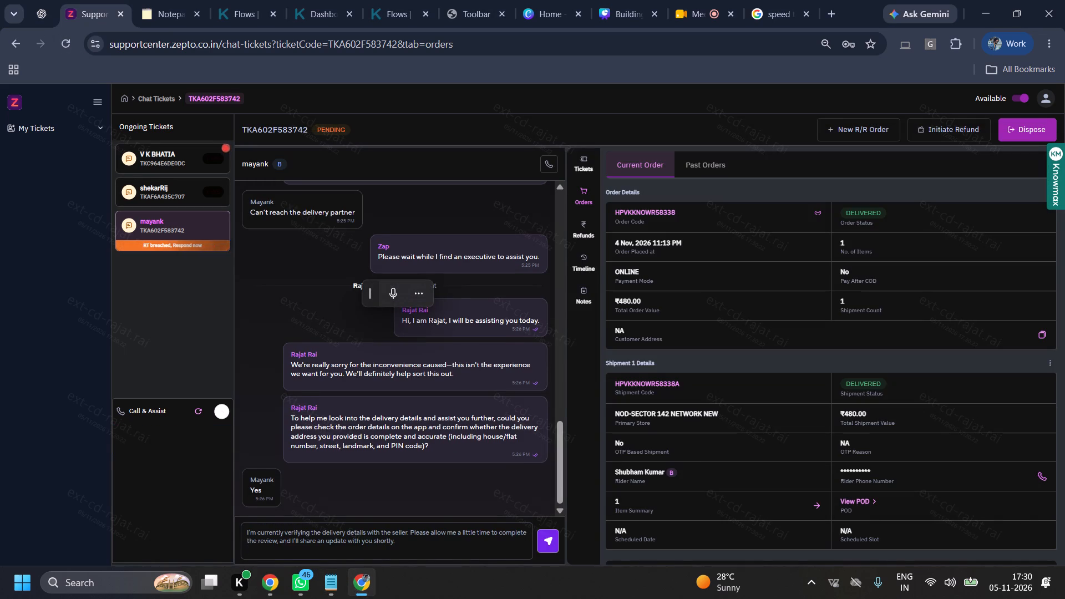
key("Return")
left_click(1041, 475)
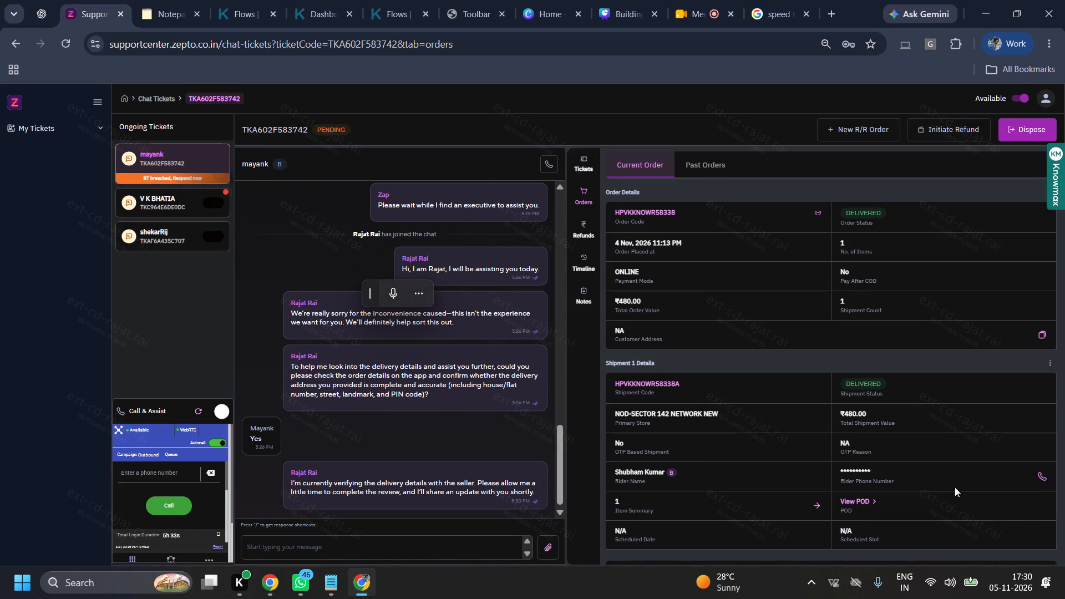
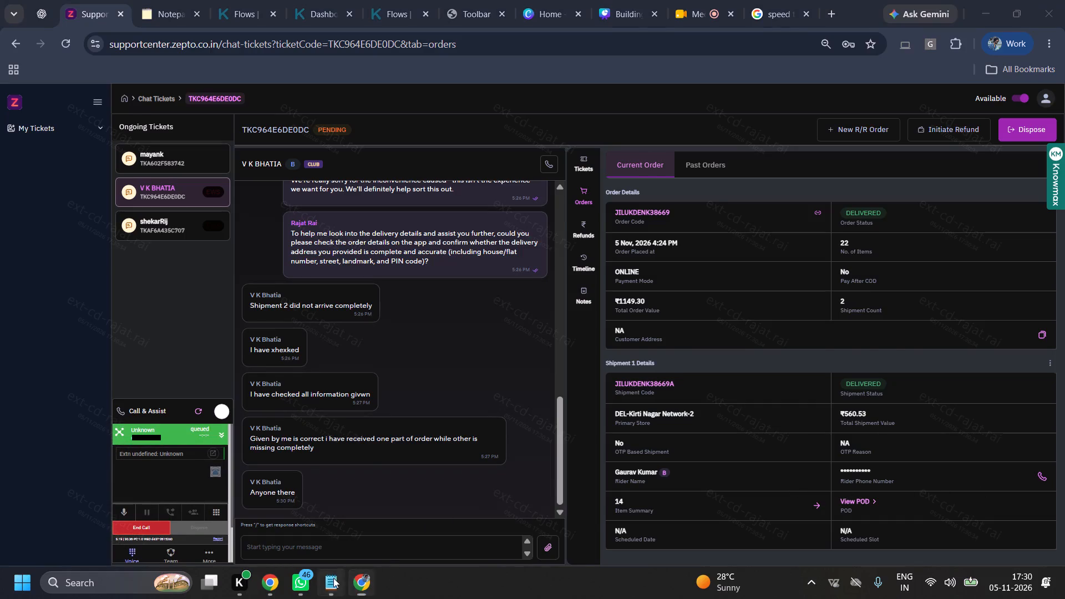
key("ctrl+c")
left_click(191, 309, "ctrl")
left_click(333, 557, "ctrl")
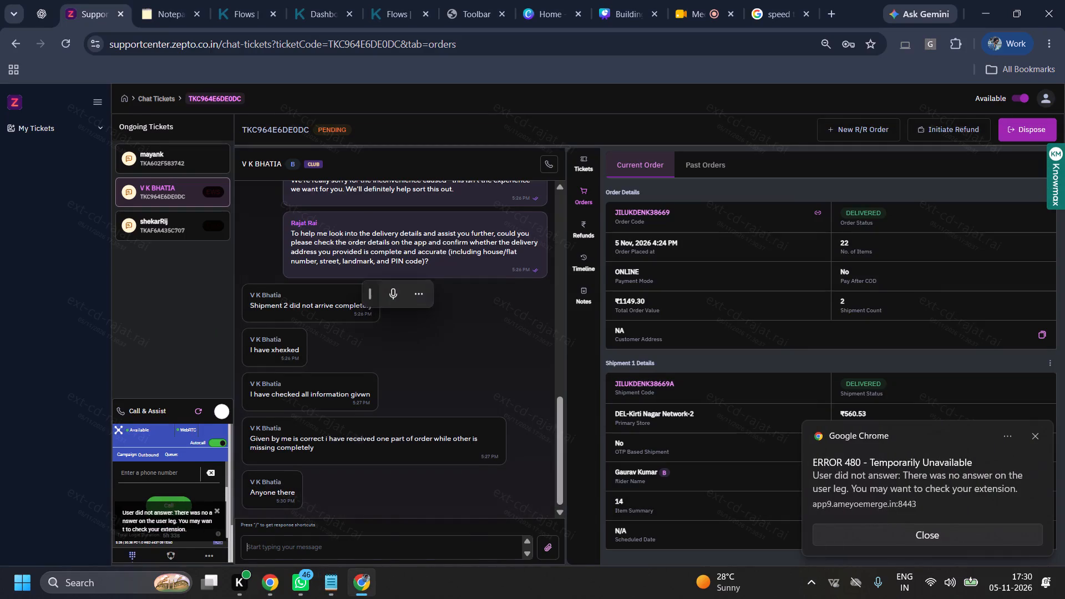
key("ctrl+v")
key("Return")
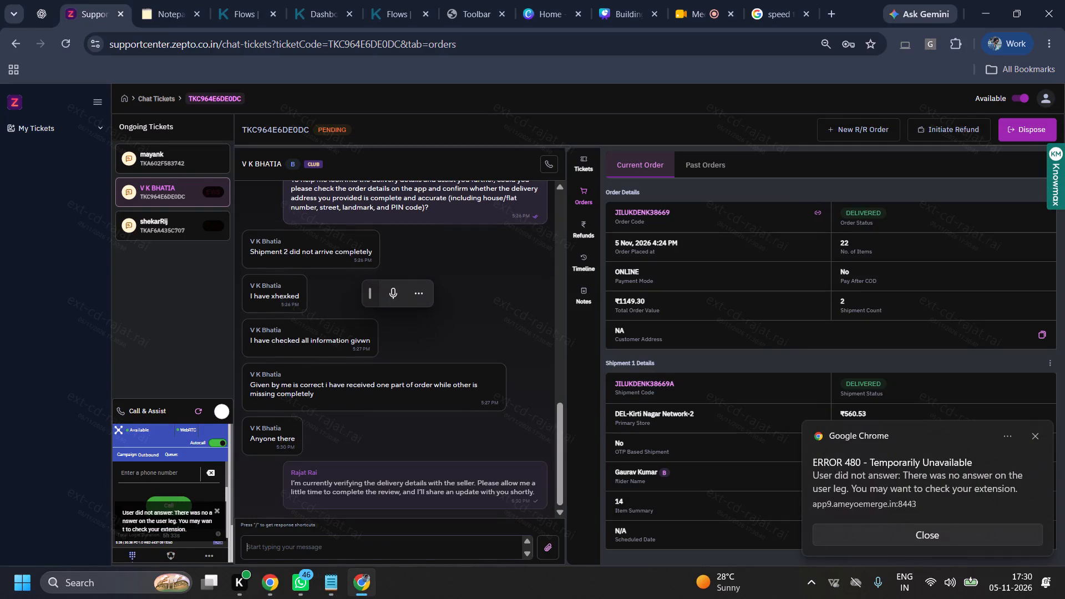
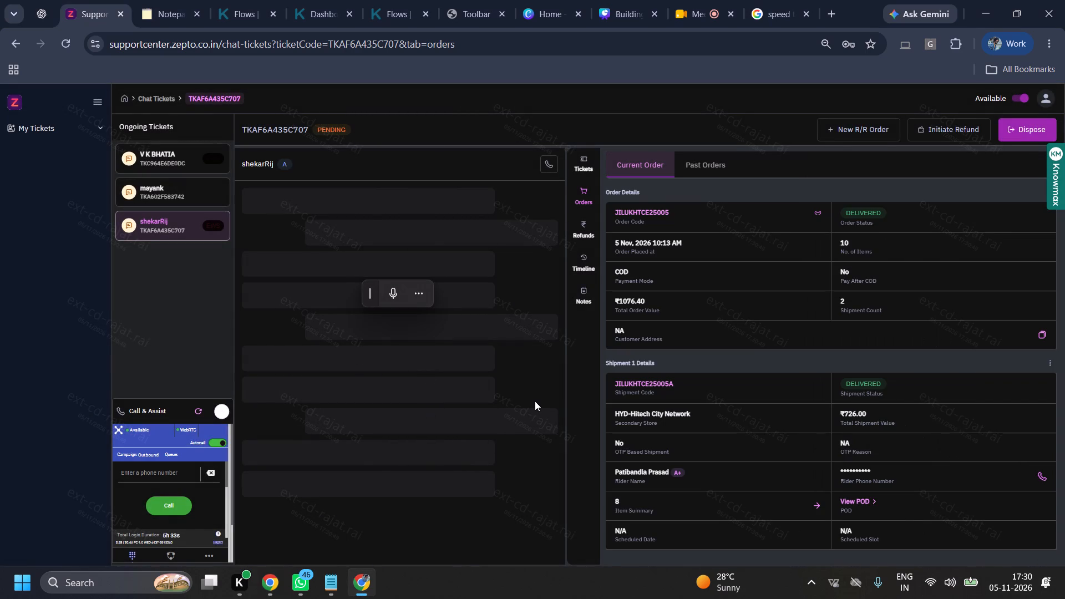
scroll(535, 401, "down", 4)
scroll(829, 362, "down", 3)
scroll(744, 394, "down", 2)
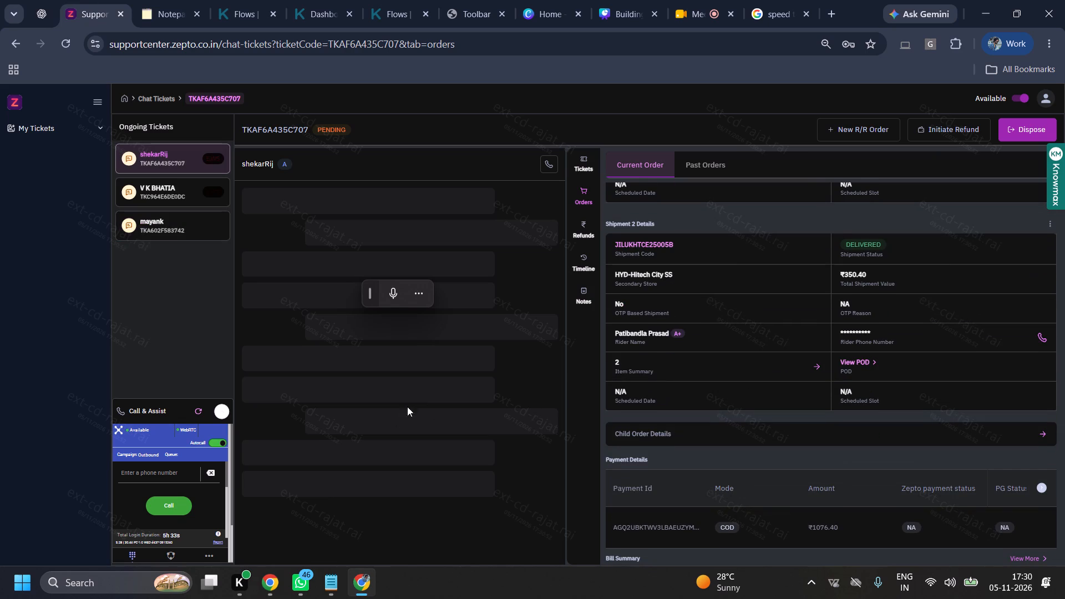
scroll(417, 399, "down", 3)
left_click(659, 247)
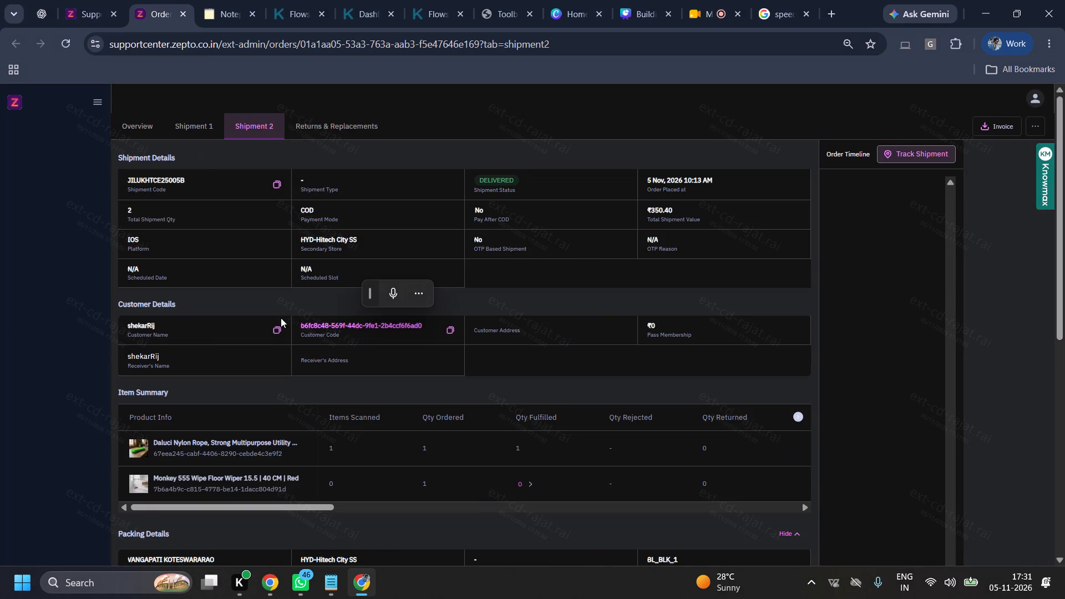
Check the item summary of shipment 2 and close the order details page, returning to the support chats.
left_click_drag(327, 504, 482, 512)
left_click(95, 0)
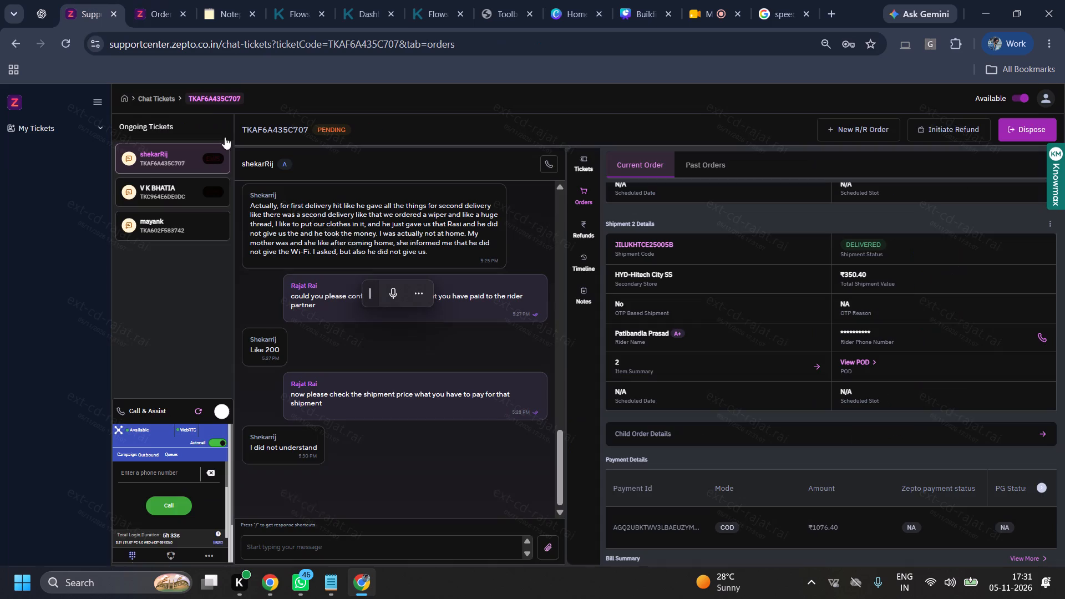
left_click(179, 16)
left_click(319, 545)
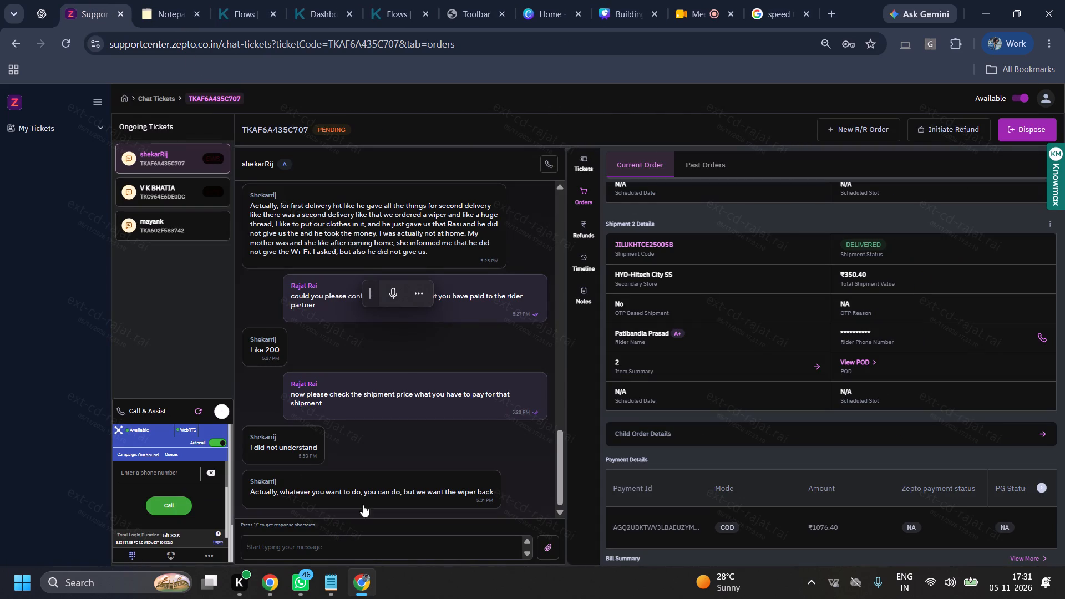
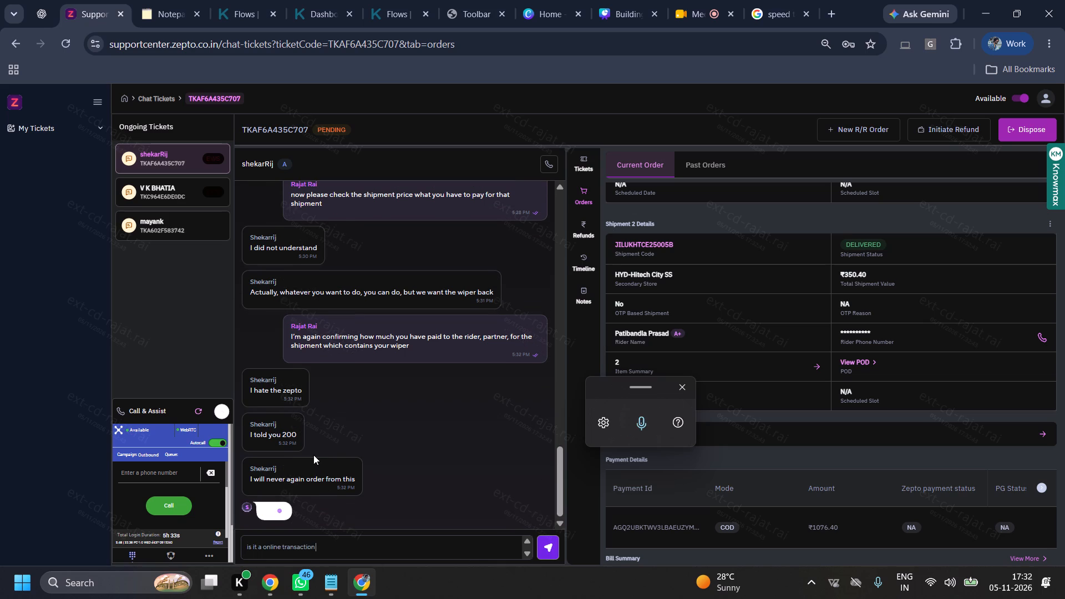
key("Return")
left_click_drag(445, 431, 616, 571)
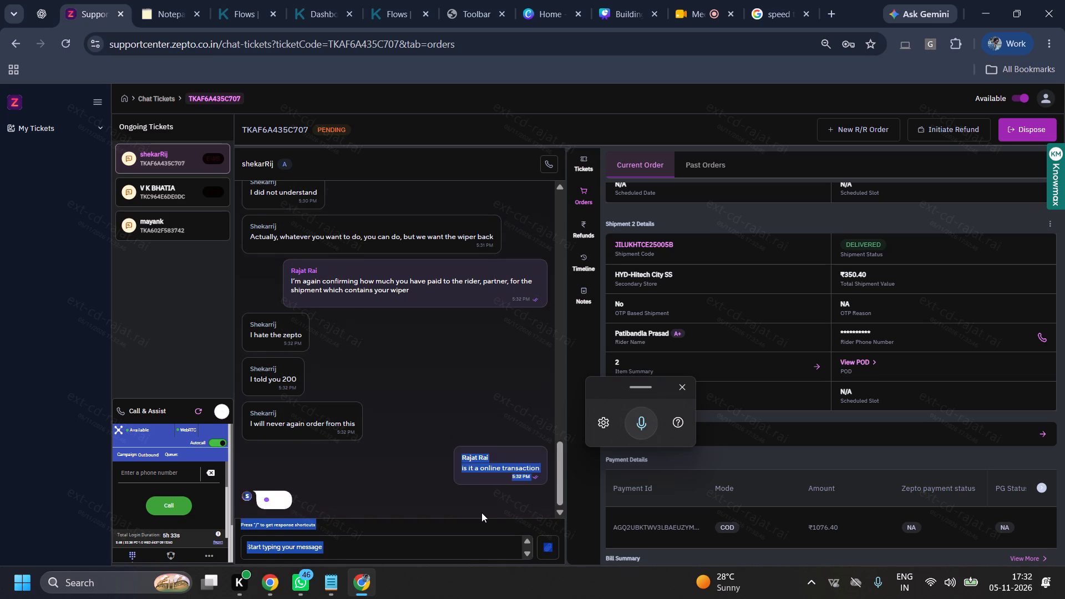
left_click(481, 512)
left_click(428, 558)
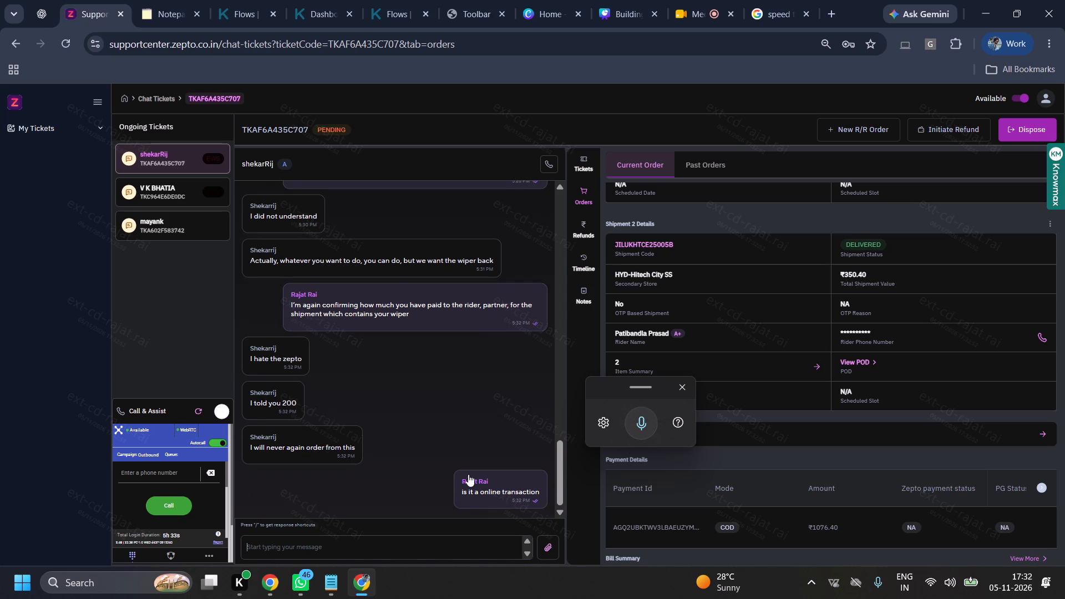
left_click_drag(463, 471, 475, 498)
left_click(455, 534)
left_click(644, 429)
left_click(398, 540)
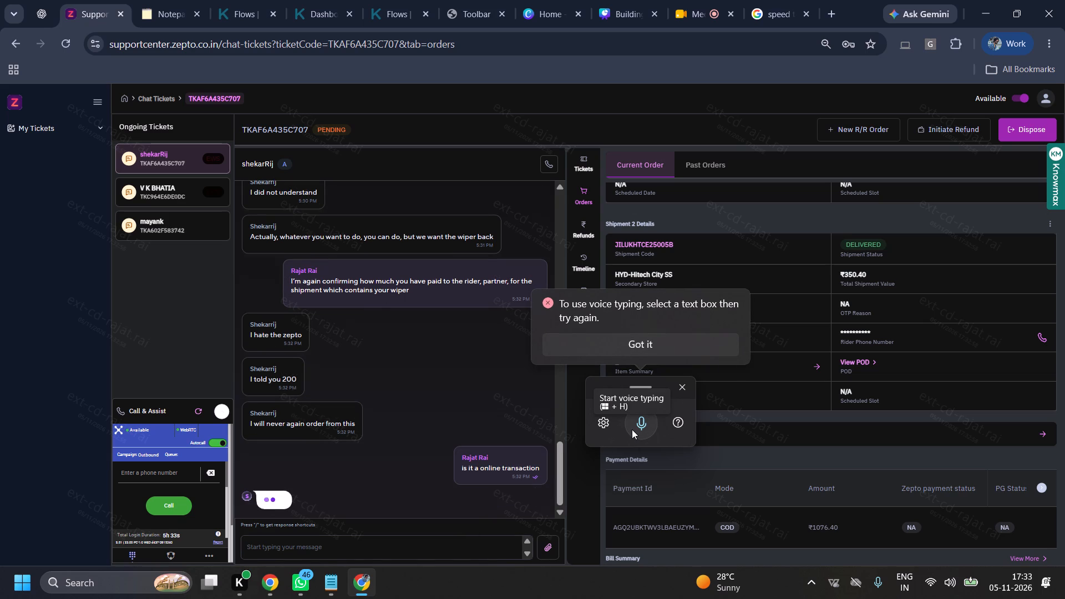
left_click(632, 429)
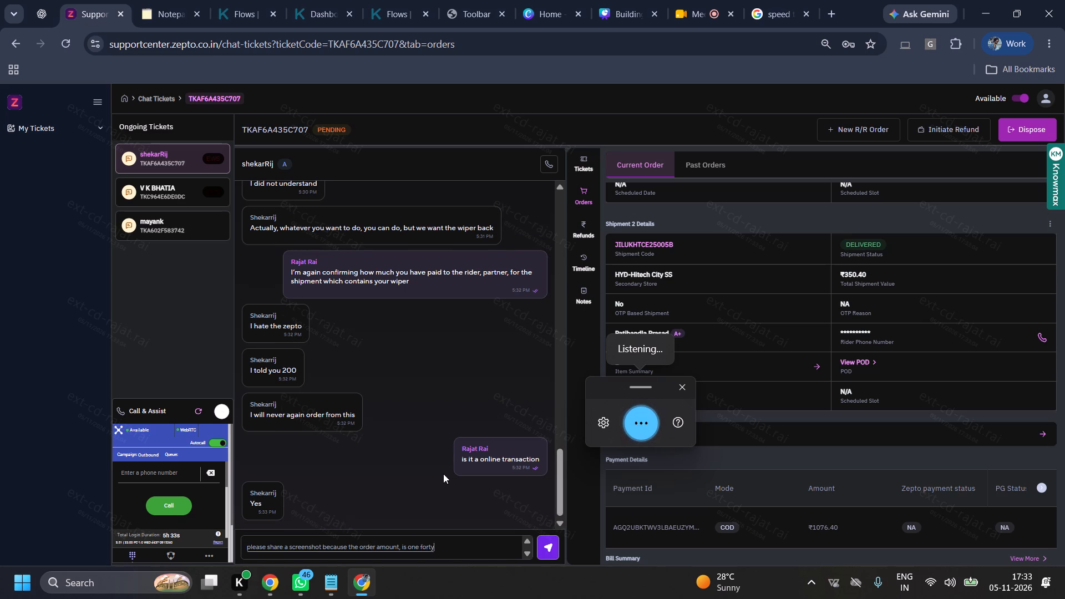
key("space")
key("Return")
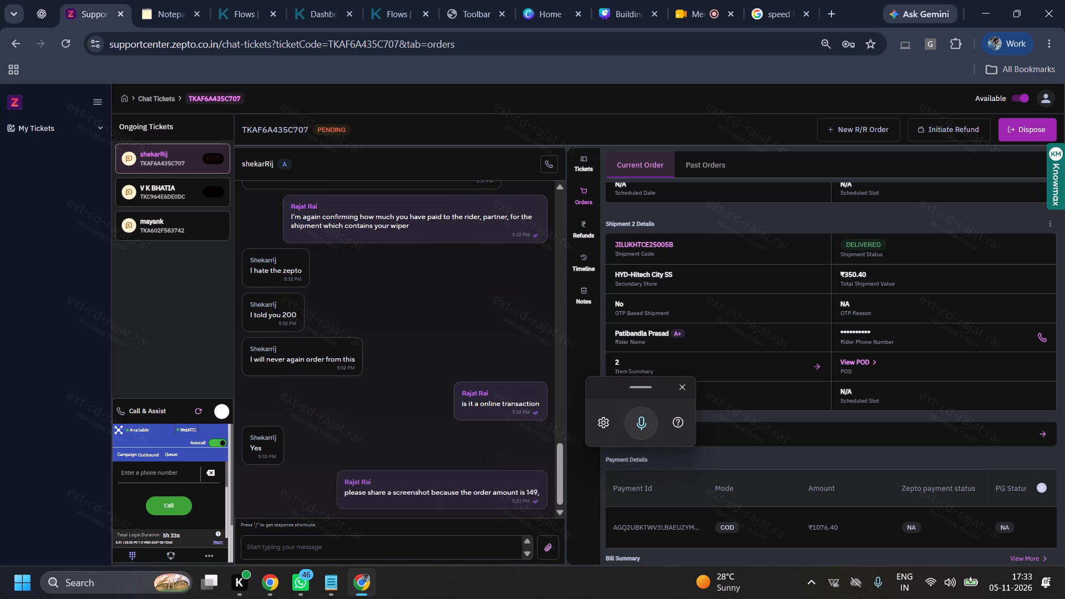
Open the details page of shipment 2, review its contents, and close it to return to the support chats.
left_click_drag(445, 495, 575, 507)
left_click(480, 514)
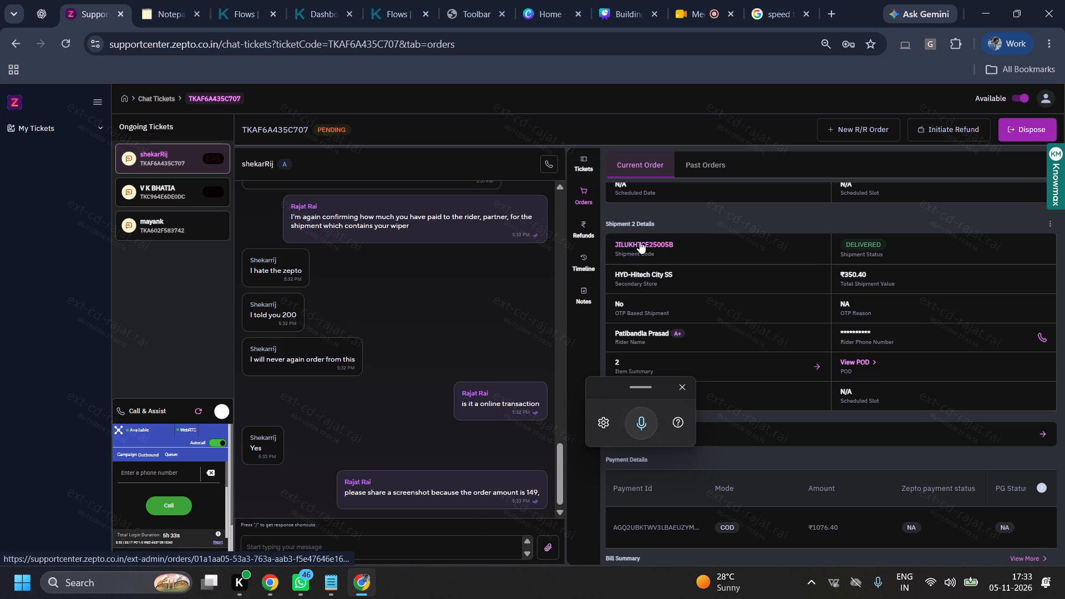
left_click_drag(420, 494, 466, 494)
left_click(466, 494)
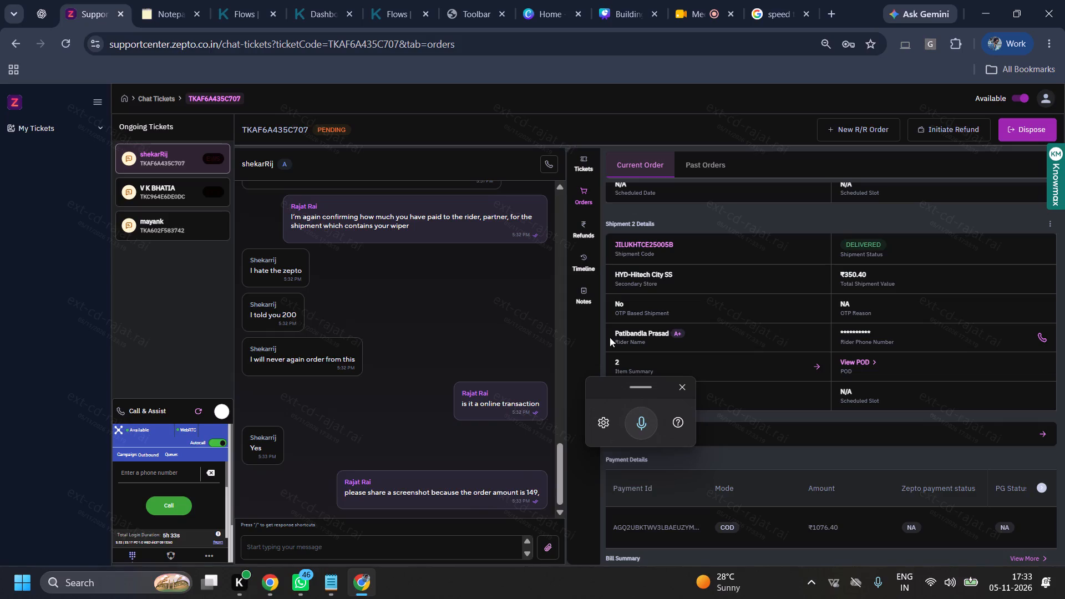
left_click(645, 245)
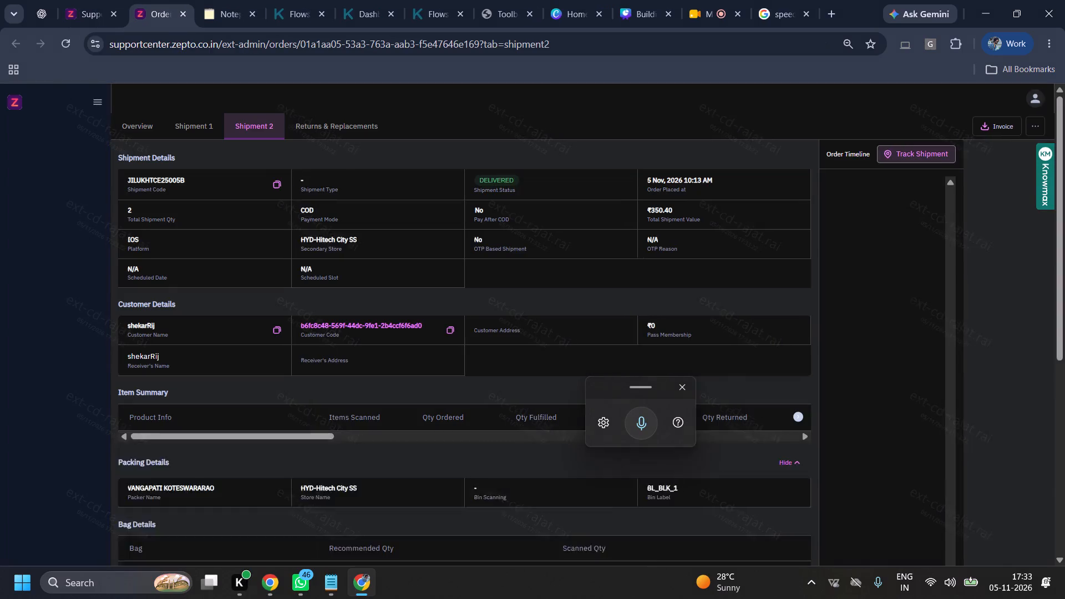
scroll(347, 358, "down", 4)
left_click_drag(313, 230, 415, 231)
left_click(186, 15)
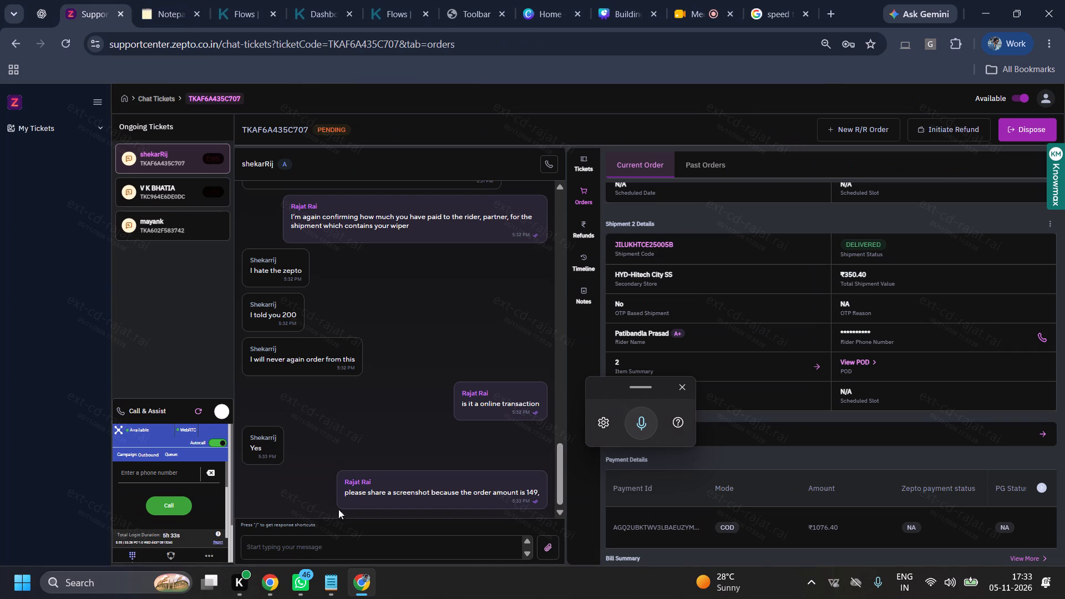
Dictate and send "and the wiper was out of stock. So it is not possible that you have paid for that product which was out of stock.".
left_click(338, 542)
left_click_drag(392, 495, 497, 490)
left_click(486, 532)
left_click(630, 424)
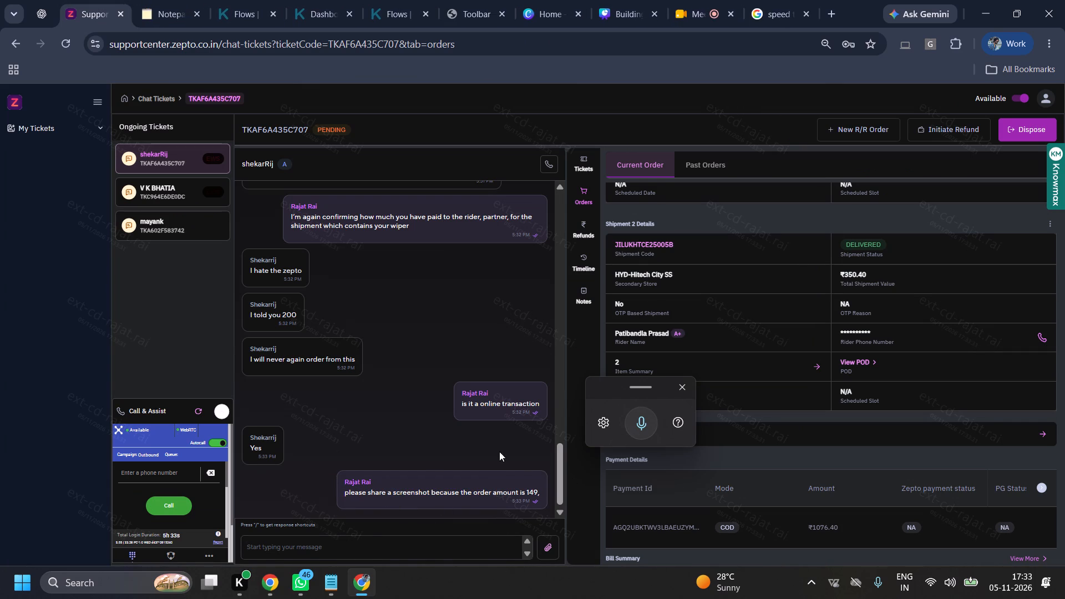
left_click(331, 549)
left_click(637, 420)
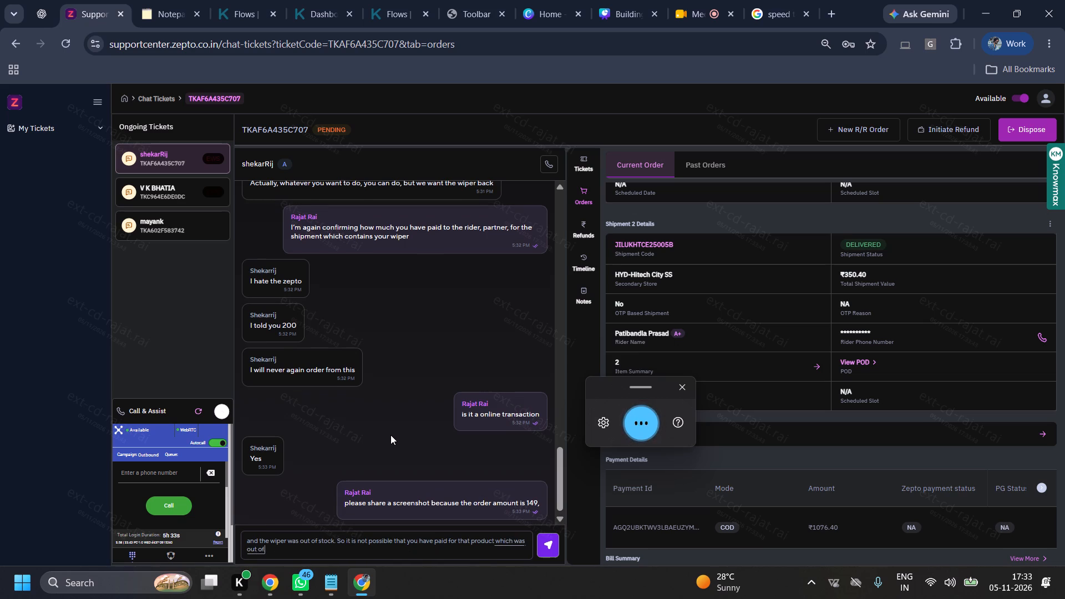
key("space")
key("Return")
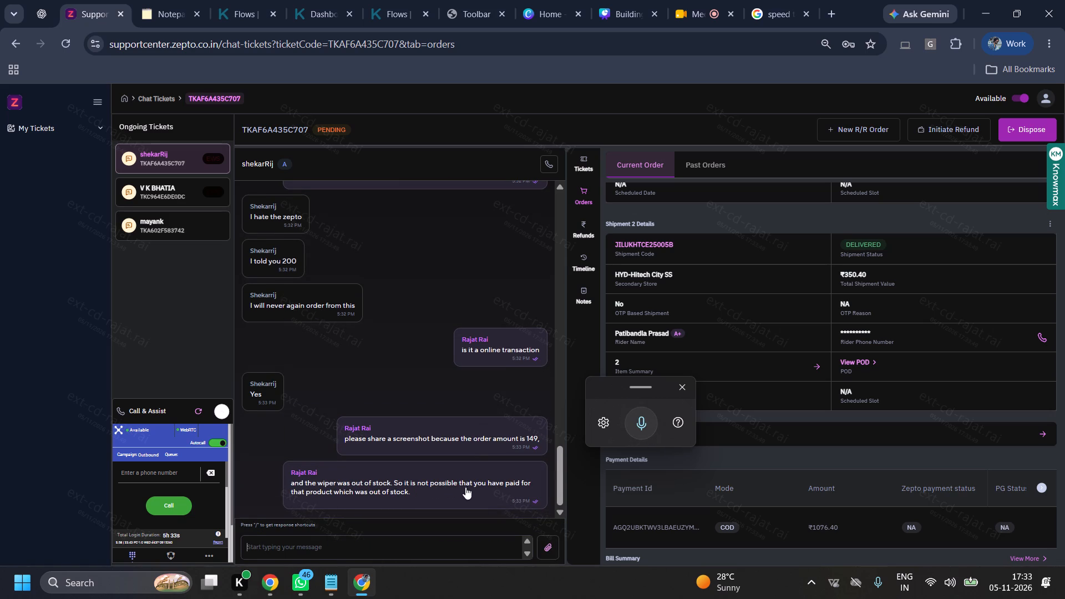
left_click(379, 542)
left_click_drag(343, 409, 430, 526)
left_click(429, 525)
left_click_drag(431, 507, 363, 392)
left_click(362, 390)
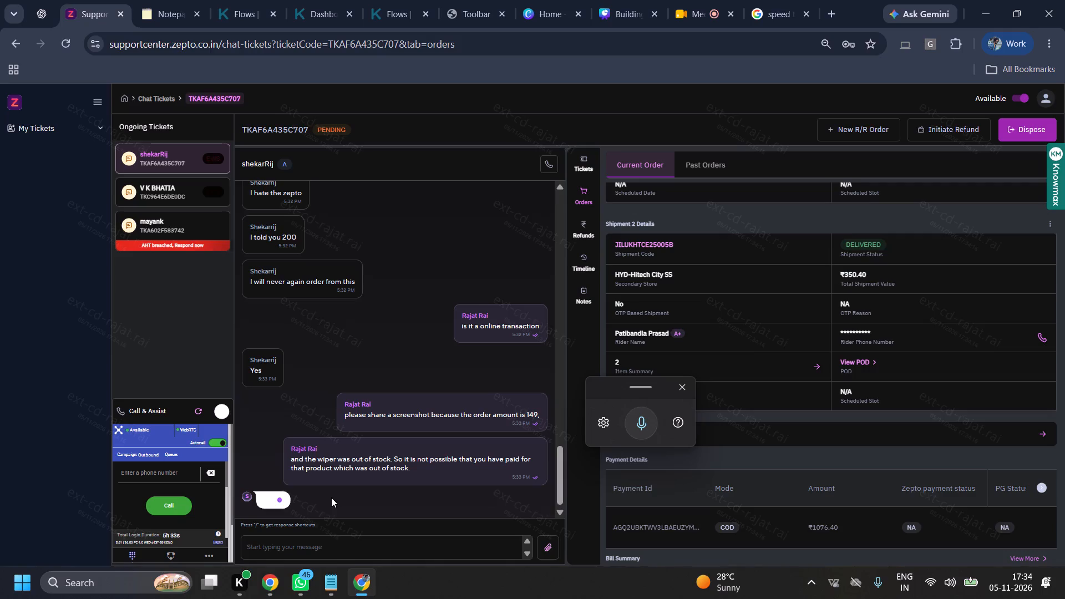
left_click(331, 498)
left_click(201, 187)
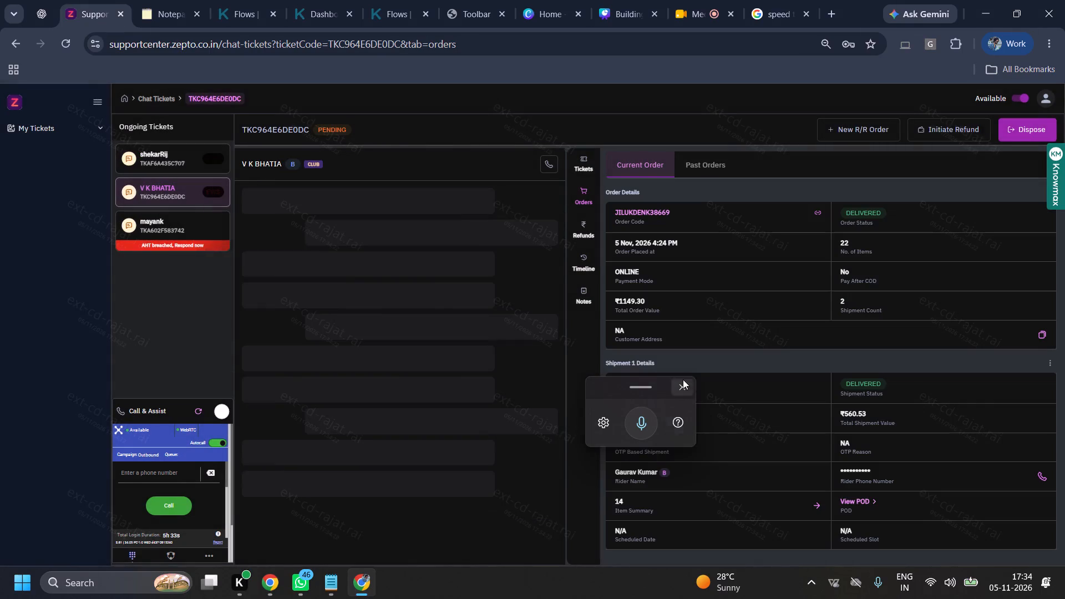
left_click(683, 379)
left_click(1042, 474)
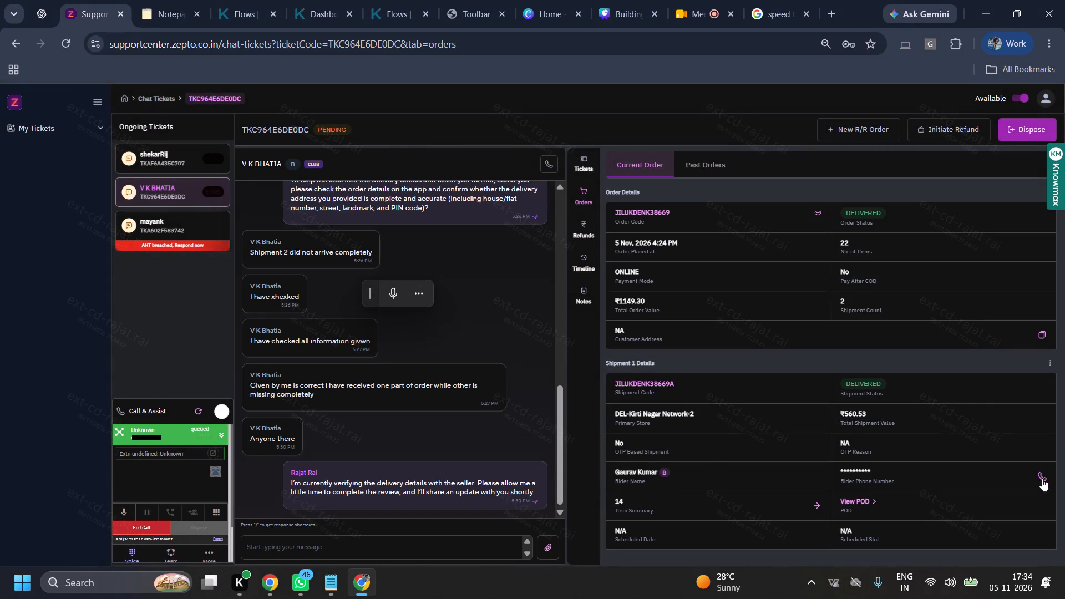
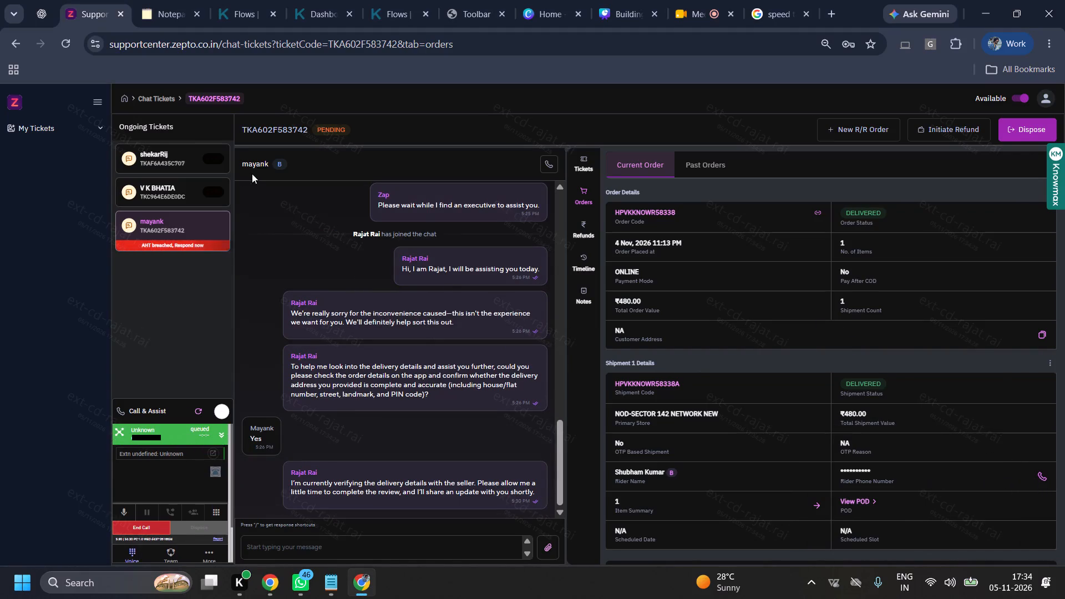
double_click(172, 142)
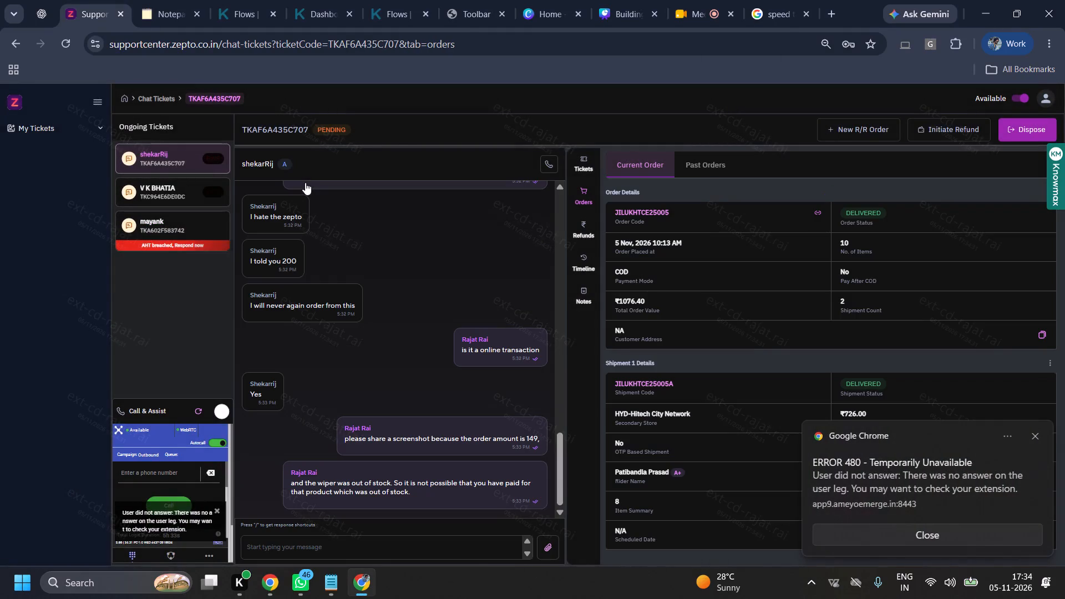
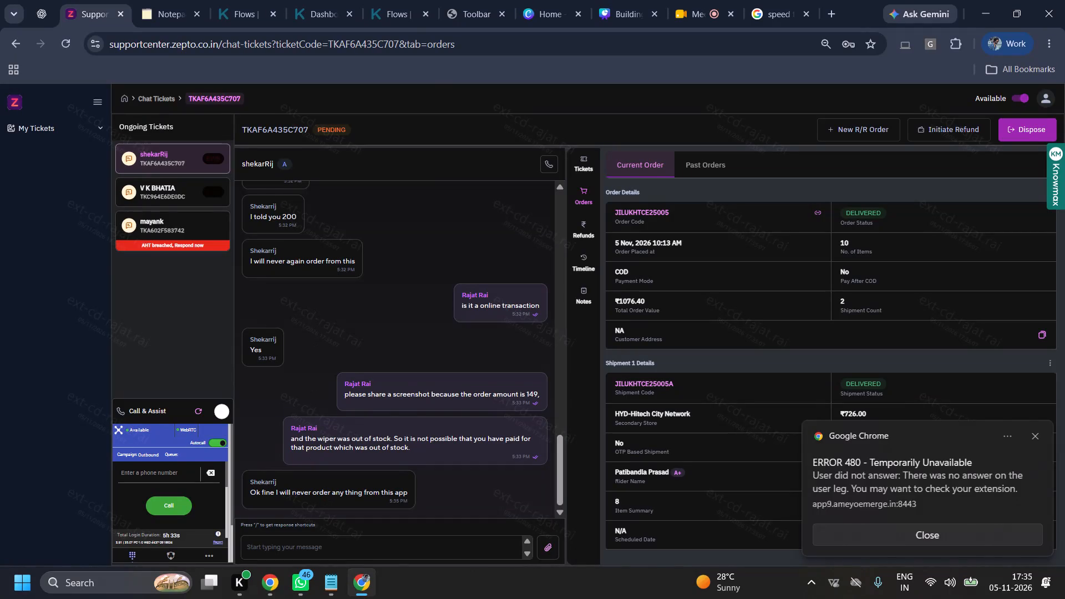
left_click(328, 543)
left_click(397, 296)
left_click(205, 0)
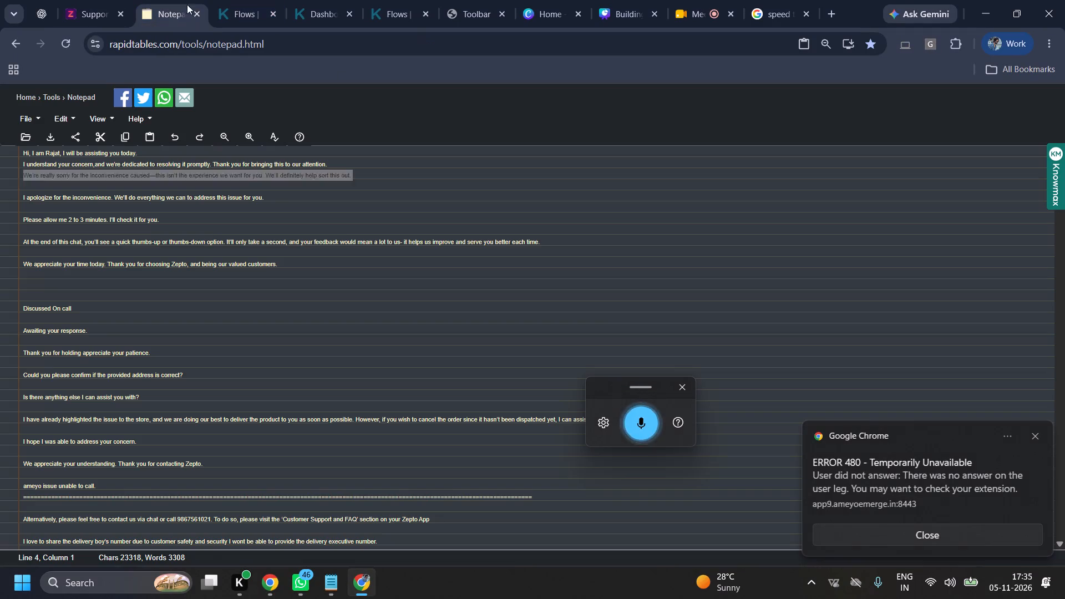
double_click(125, 392, "ctrl")
triple_click(131, 397, "ctrl")
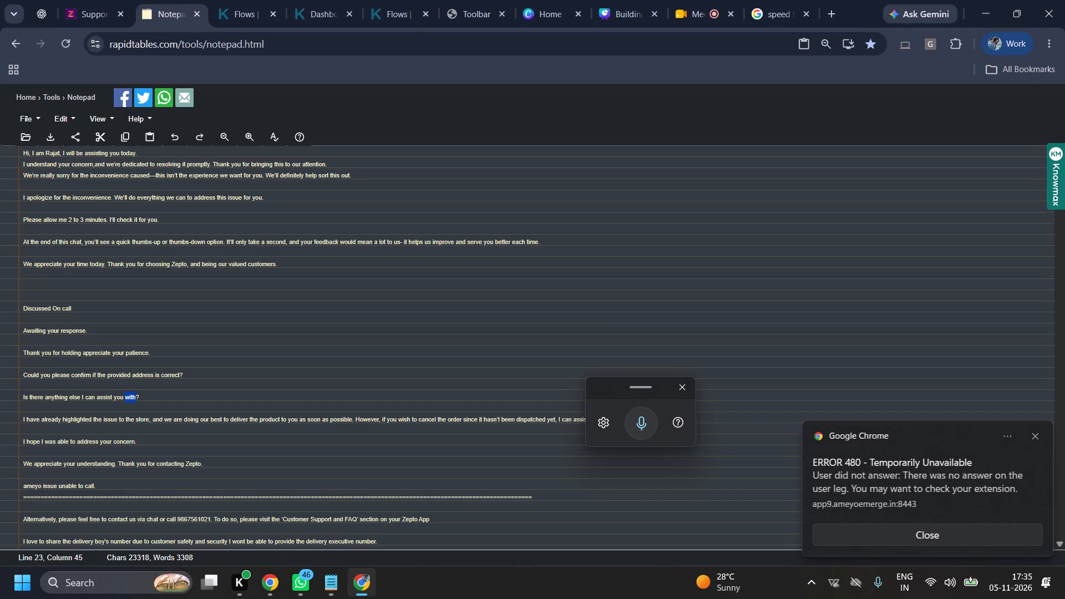
key("ctrl+c")
left_click(102, 0, "ctrl")
left_click(302, 548, "ctrl")
key("ctrl+v")
key("Return")
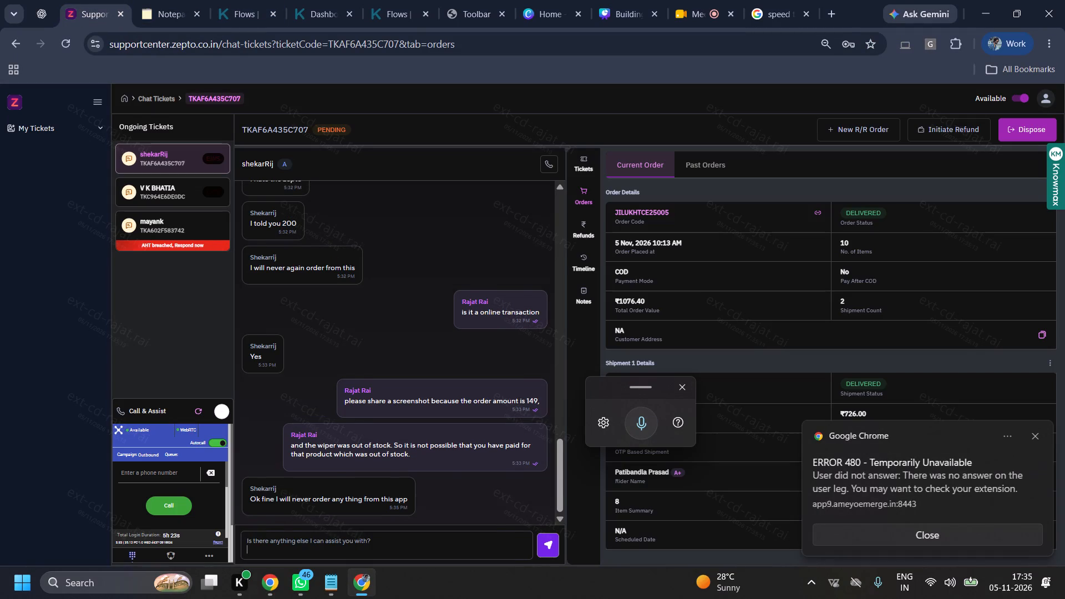
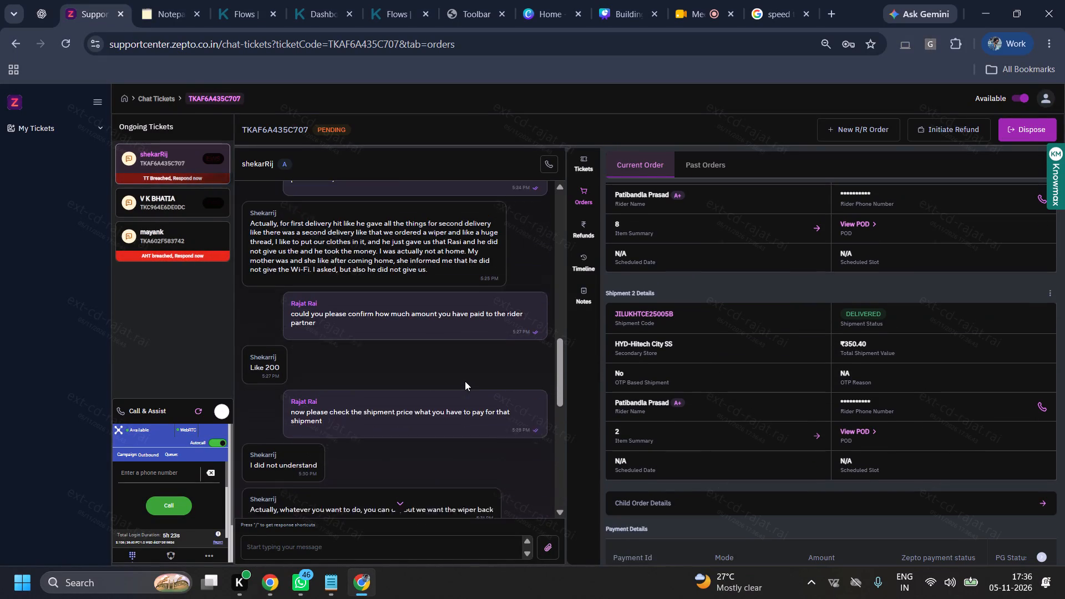
scroll(465, 381, "up", 4)
scroll(465, 381, "down", 1)
scroll(465, 381, "up", 1)
scroll(464, 381, "down", 12)
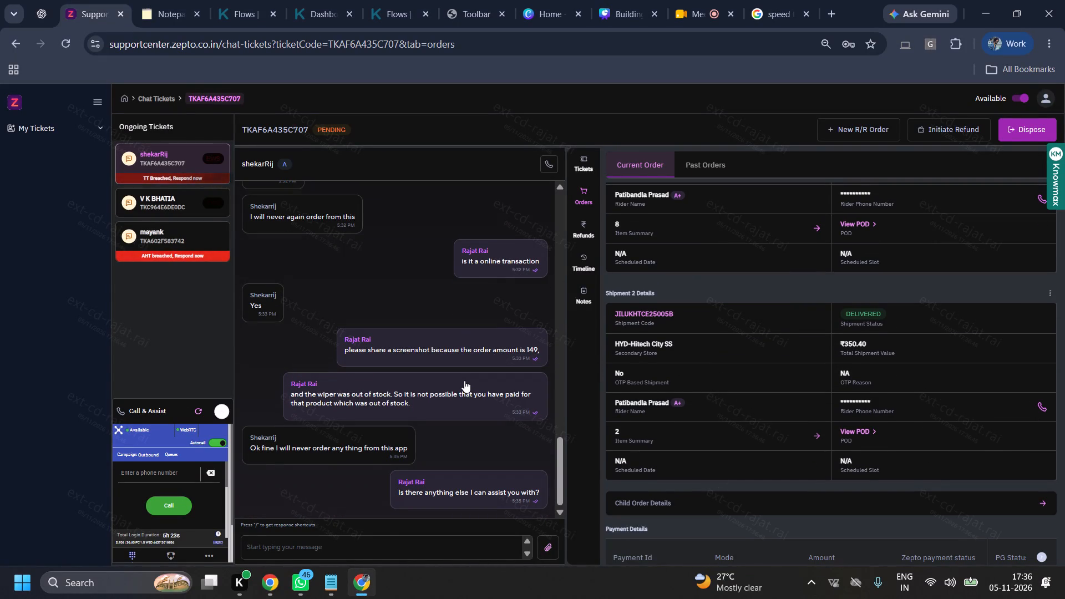
scroll(464, 379, "down", 6)
left_click_drag(373, 261, 384, 273)
left_click_drag(418, 254, 556, 549)
left_click(531, 528)
left_click(479, 489)
left_click(436, 402)
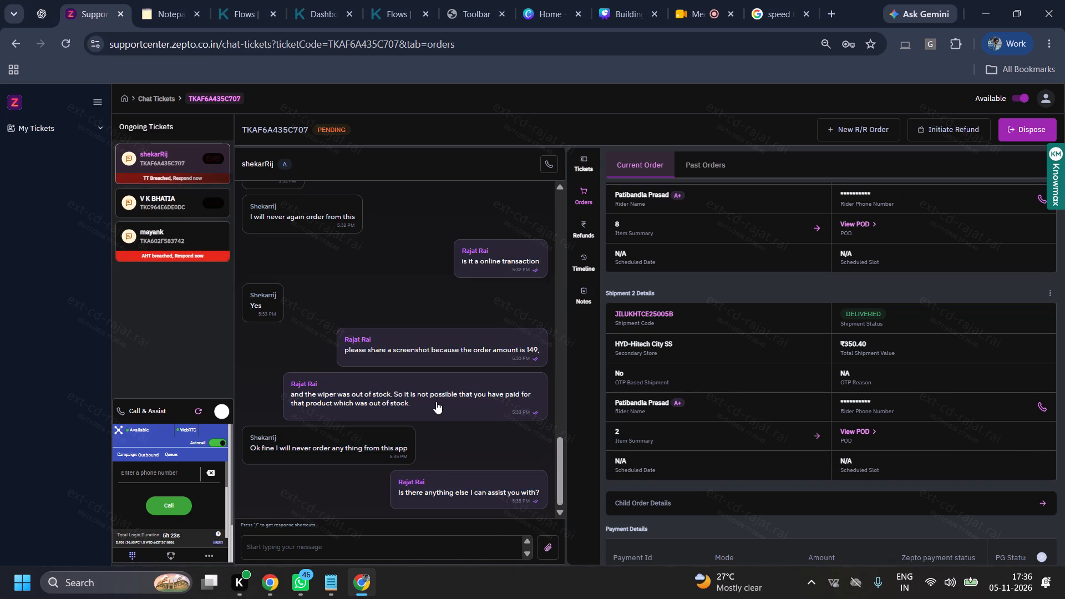
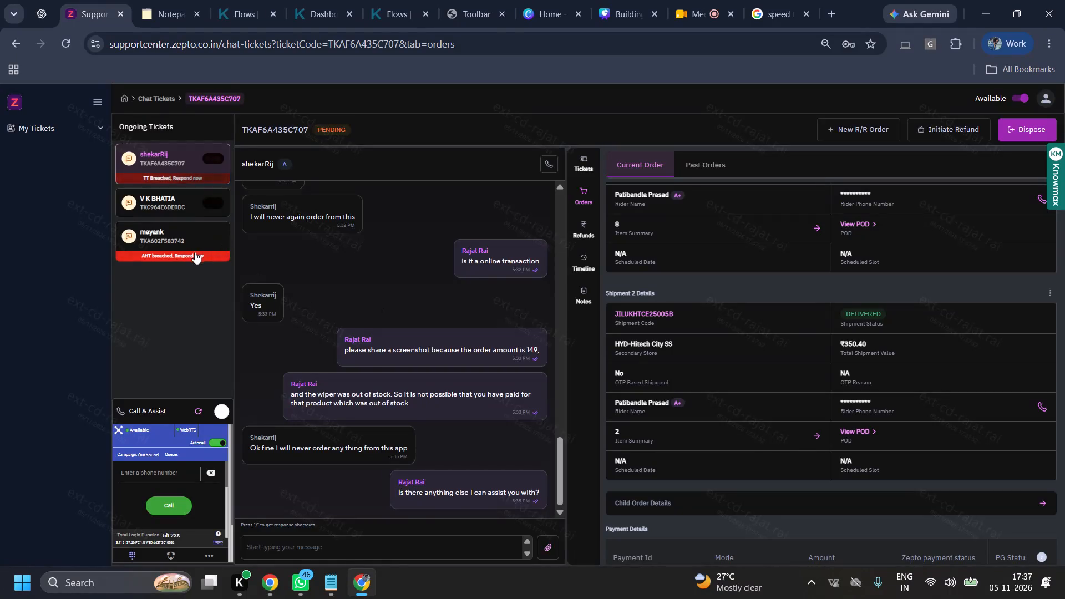
left_click(181, 0)
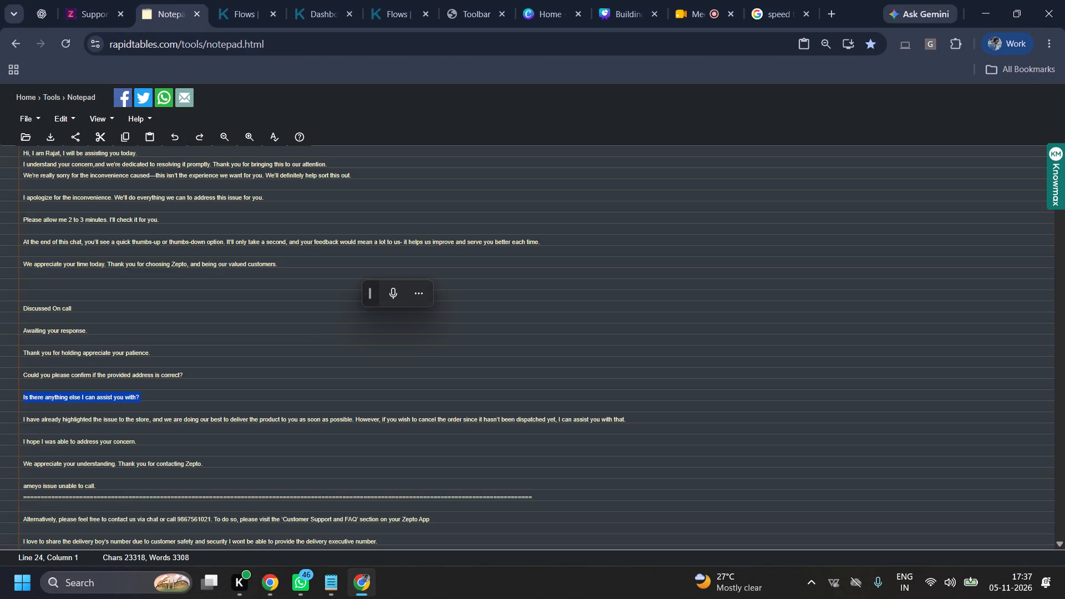
left_click(99, 0)
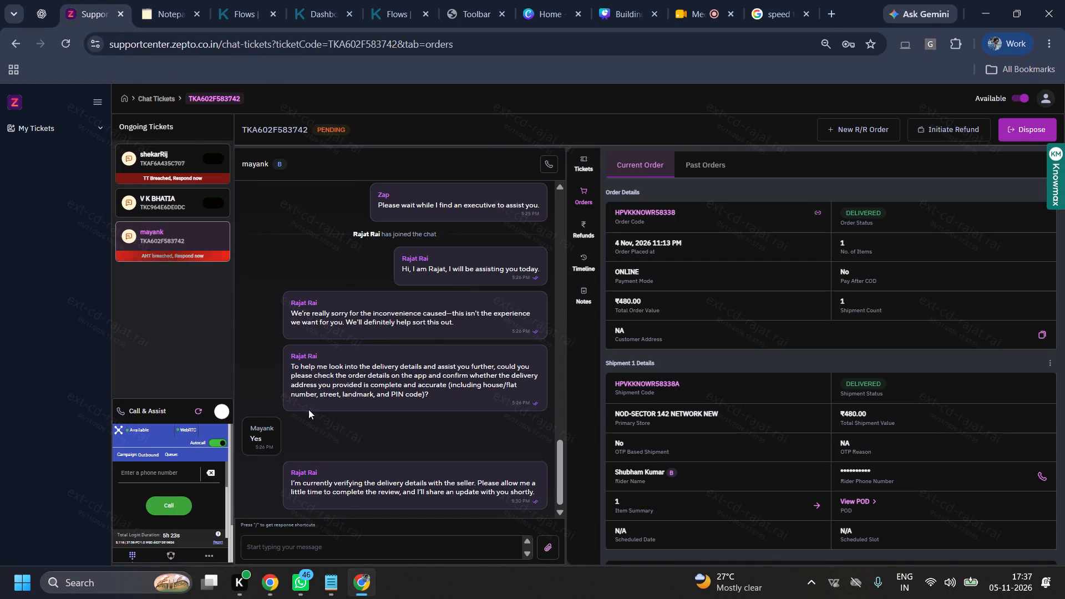
left_click(212, 0)
left_click(169, 0)
triple_click(144, 355, "ctrl")
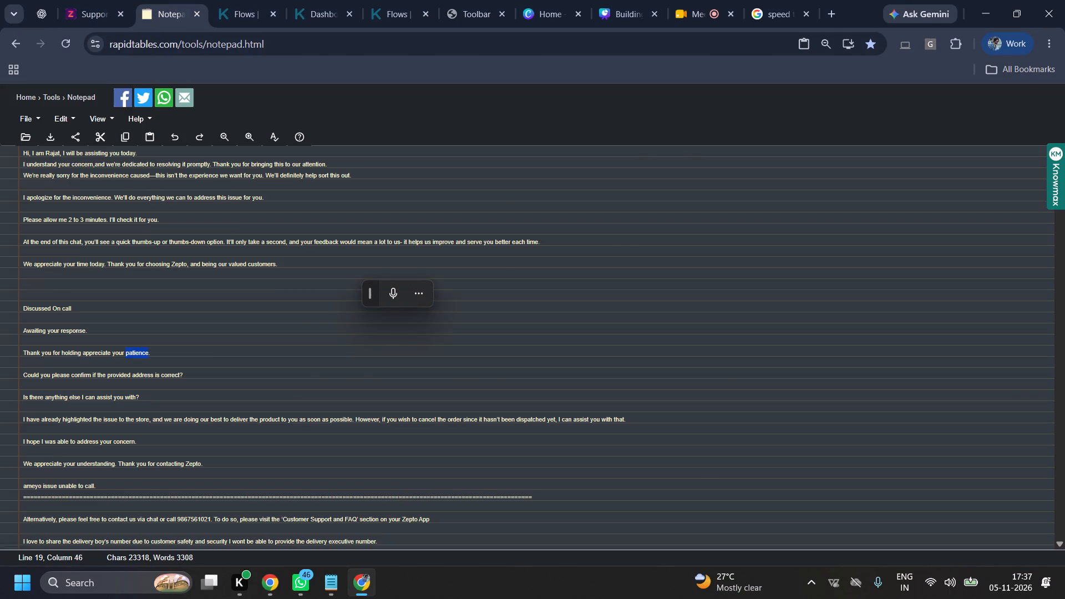
key("ctrl+c")
left_click(68, 0, "ctrl")
left_click(163, 0)
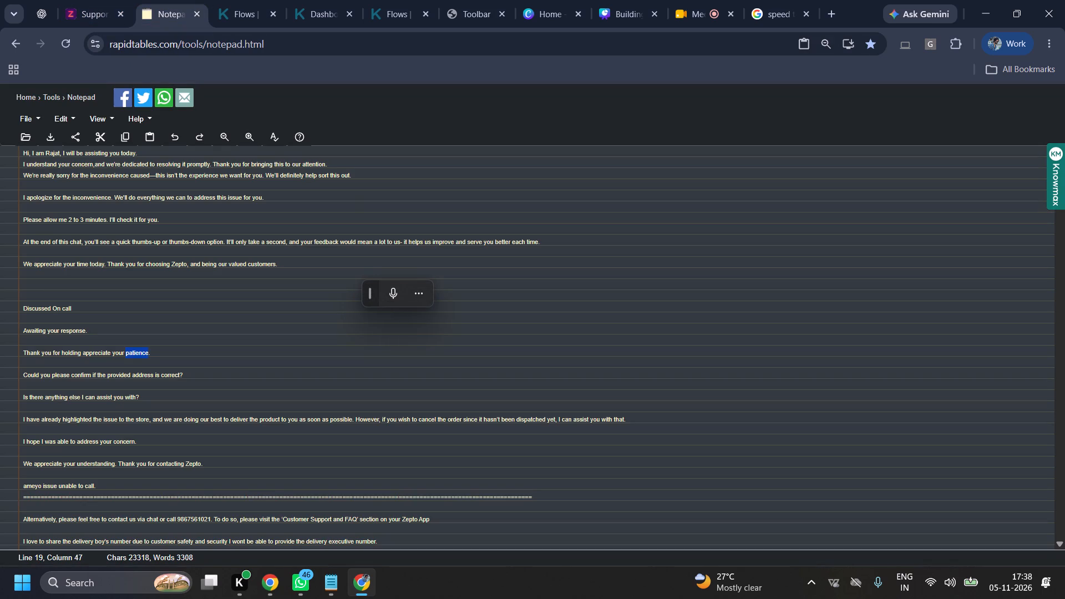
triple_click(149, 354, "ctrl")
key("ctrl+c")
left_click(104, 0, "ctrl")
left_click(318, 542, "ctrl")
key("ctrl+v")
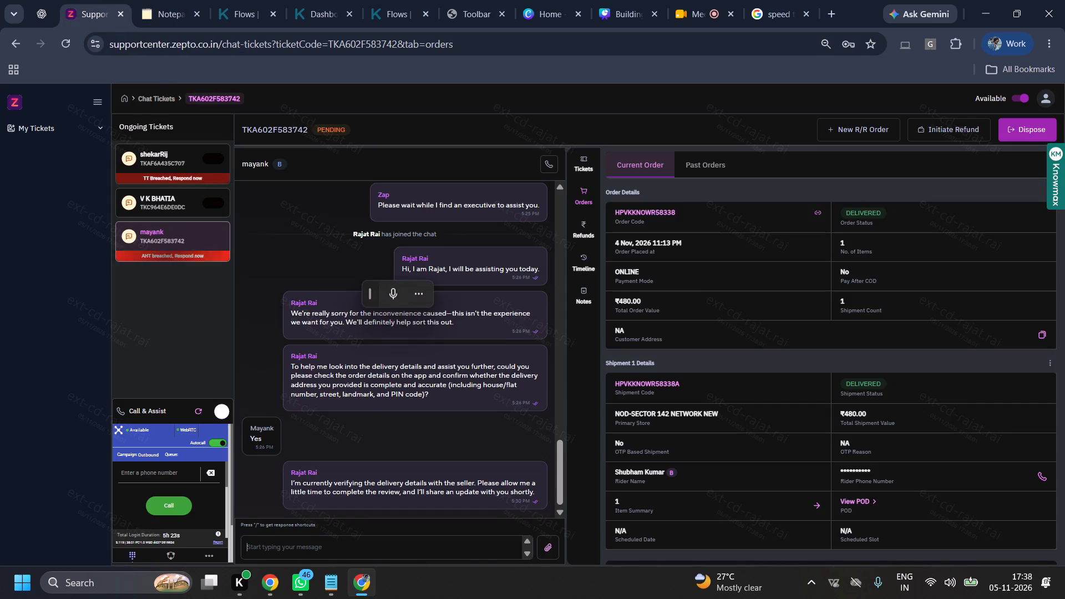
key("Return")
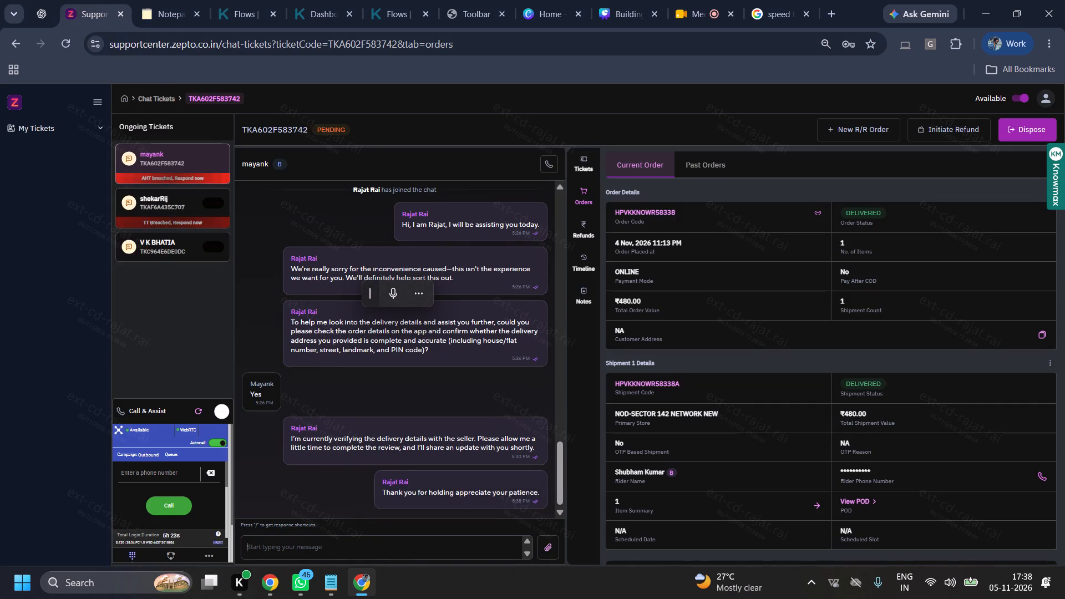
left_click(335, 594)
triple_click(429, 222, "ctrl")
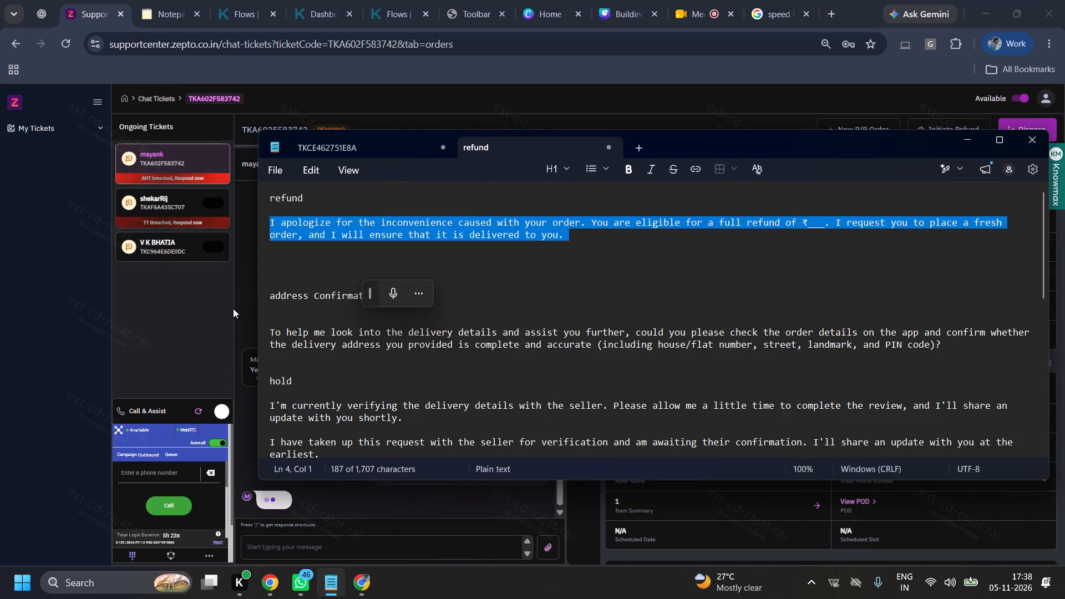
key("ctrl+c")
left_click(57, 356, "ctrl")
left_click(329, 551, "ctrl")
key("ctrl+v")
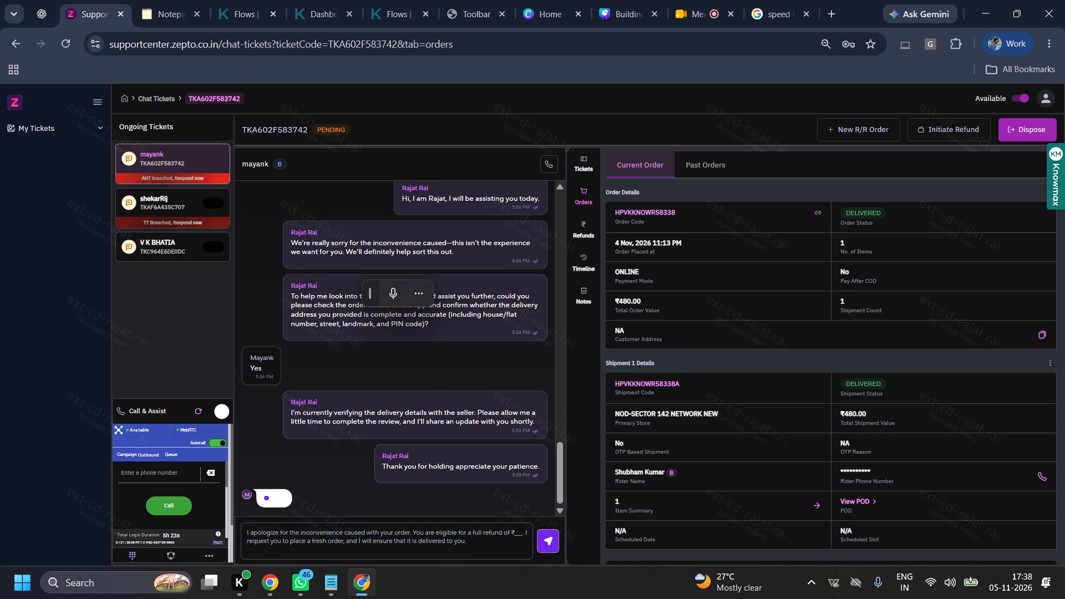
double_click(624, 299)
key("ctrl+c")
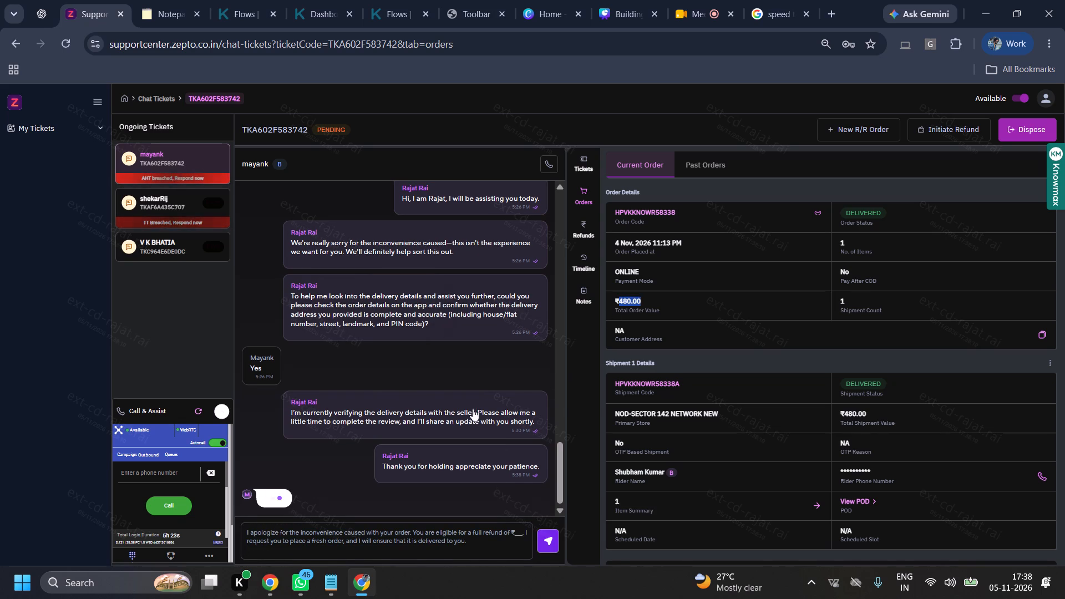
left_click(196, 209)
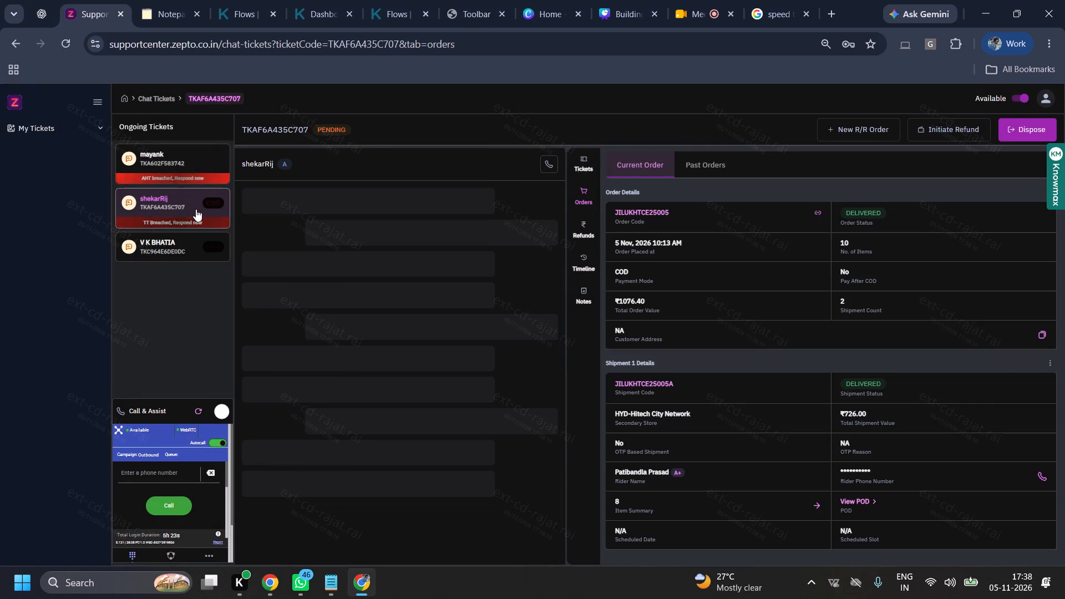
left_click(209, 237)
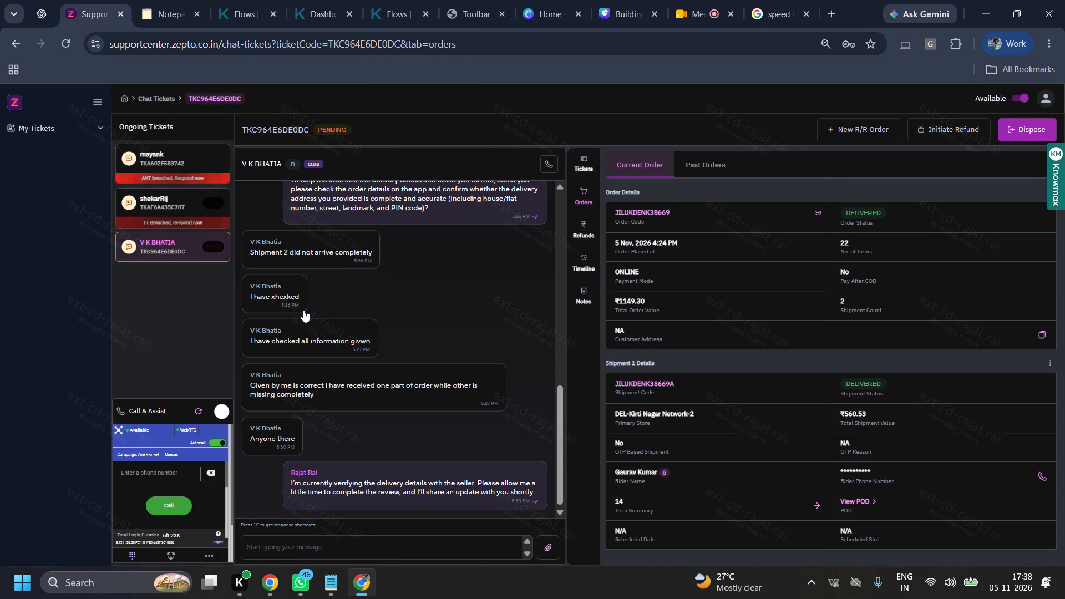
left_click(174, 0)
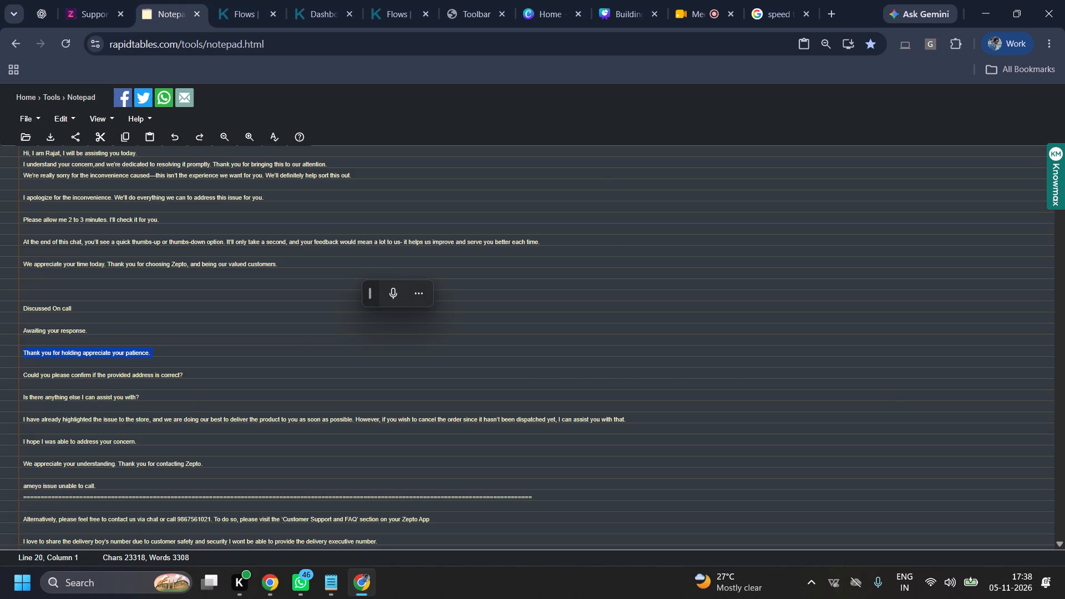
key("ctrl+c")
left_click(72, 0, "ctrl")
left_click(394, 542, "ctrl")
key("ctrl+v")
key("Return")
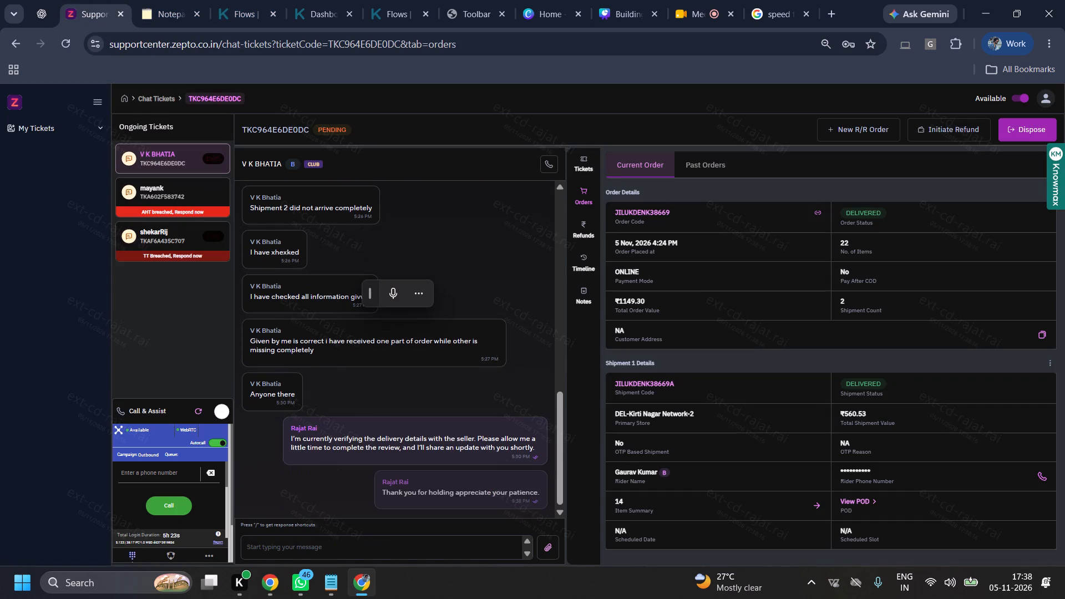
left_click(340, 571)
key("ctrl+c")
left_click(195, 287, "ctrl")
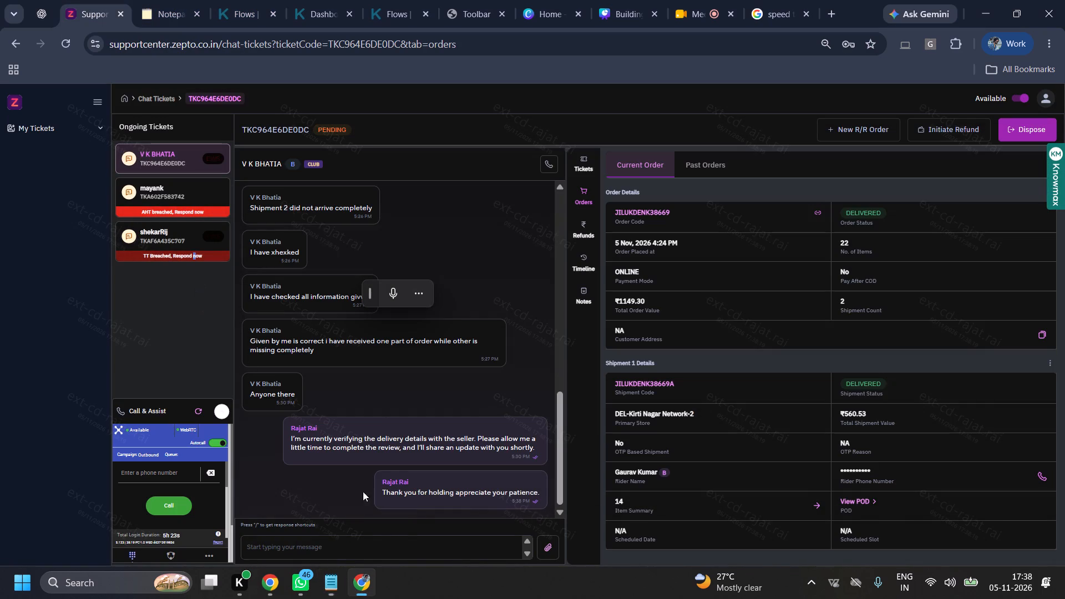
left_click(396, 556, "ctrl")
key("ctrl+v")
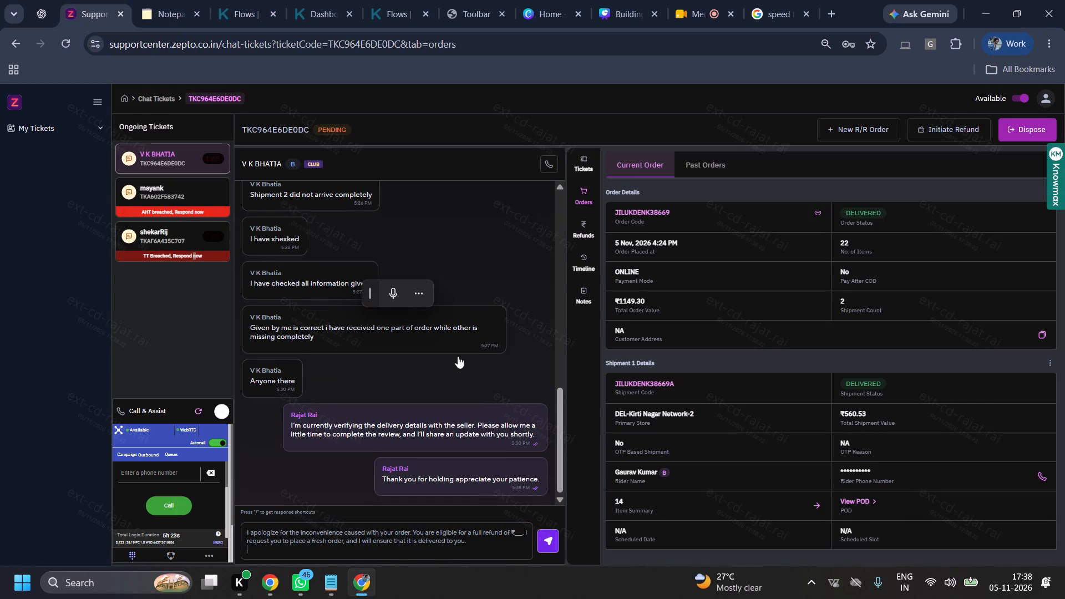
Check the customer's complaint, fill the refund blank with Shipment 2's value of 588.77, and send the apology.
scroll(452, 358, "up", 8)
scroll(452, 358, "down", 6)
scroll(452, 358, "up", 2)
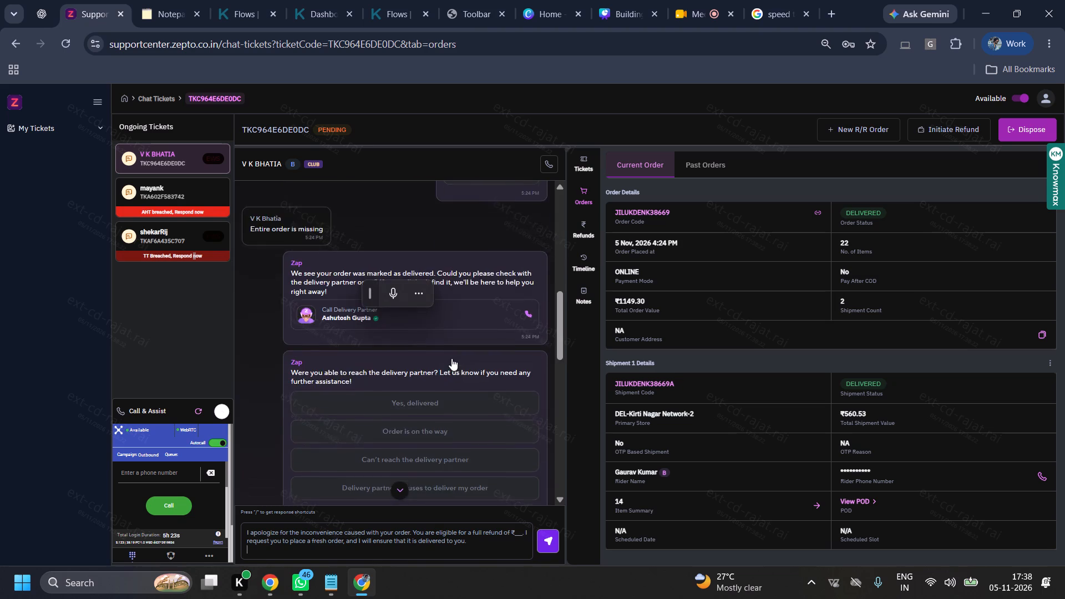
scroll(452, 358, "up", 2)
scroll(452, 358, "down", 3)
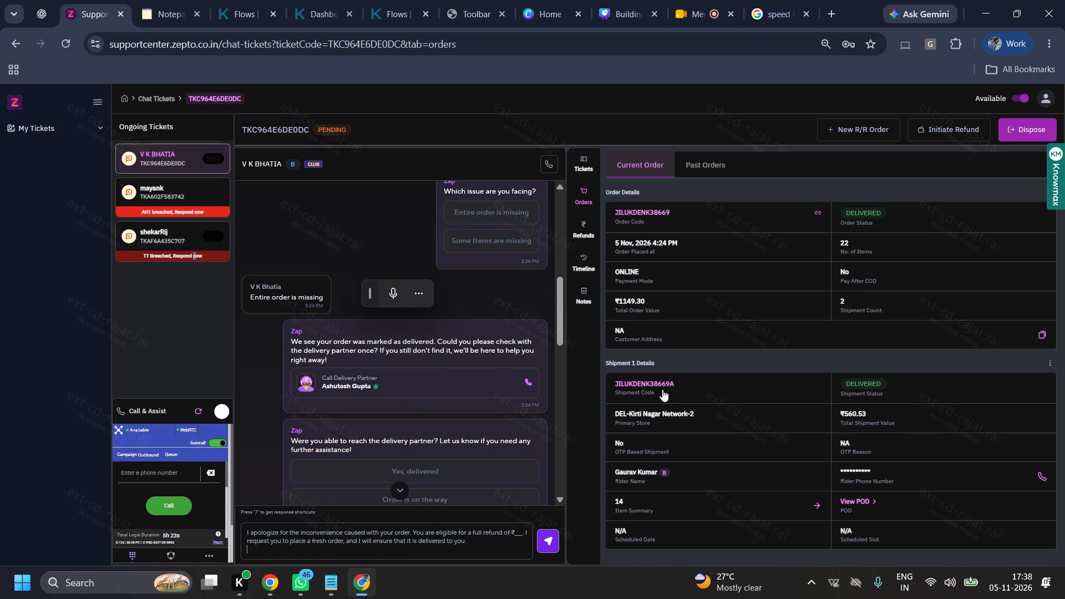
scroll(688, 393, "down", 4)
double_click(847, 343, "ctrl")
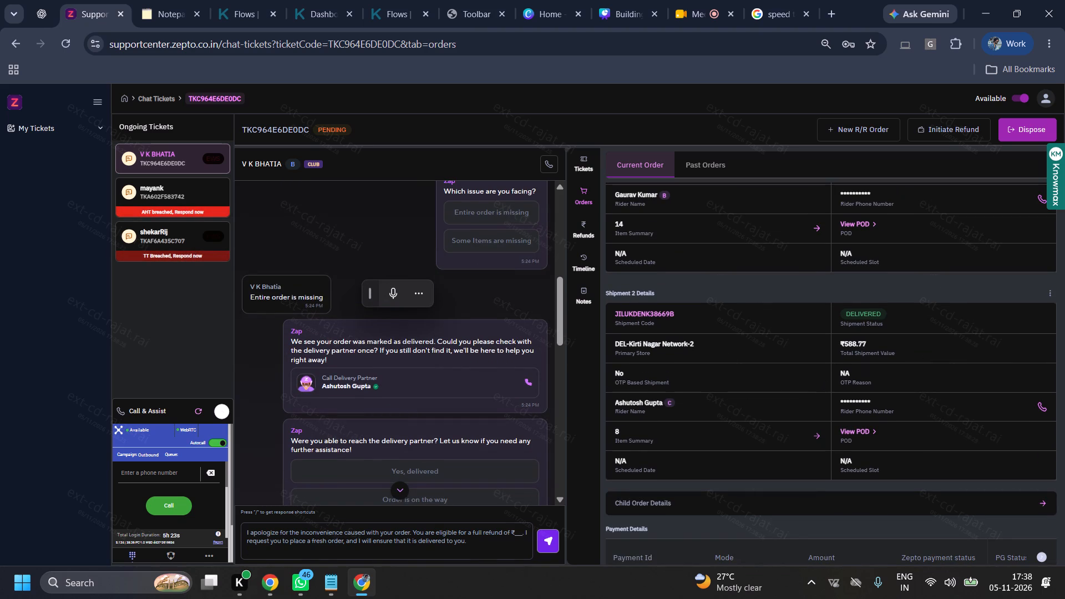
key("ctrl+c")
left_click(521, 531, "ctrl")
double_click(518, 531, "ctrl")
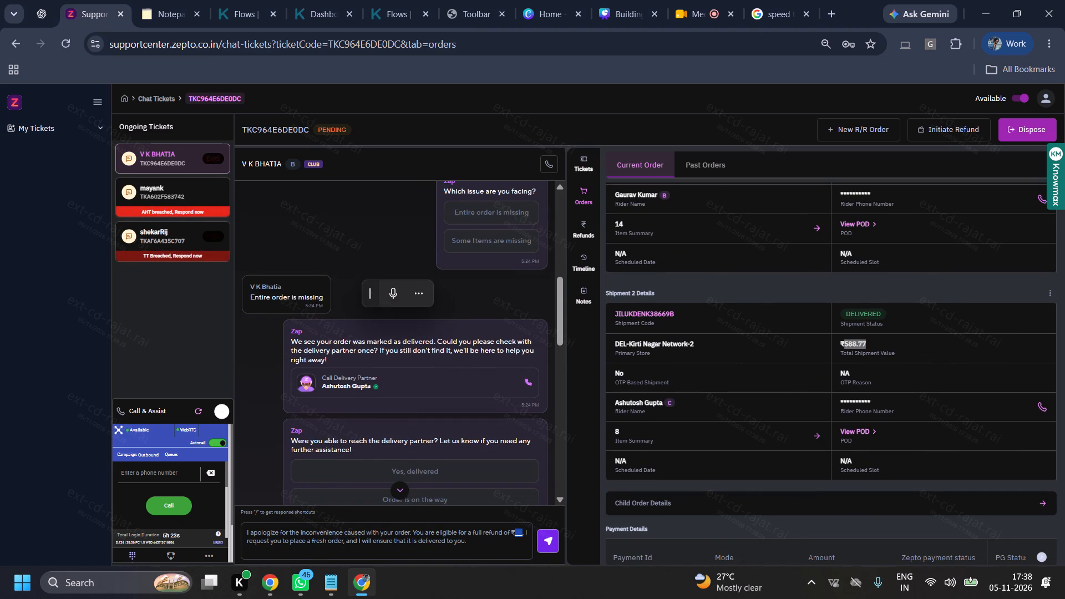
key("ctrl+v")
left_click(518, 537)
key("Return")
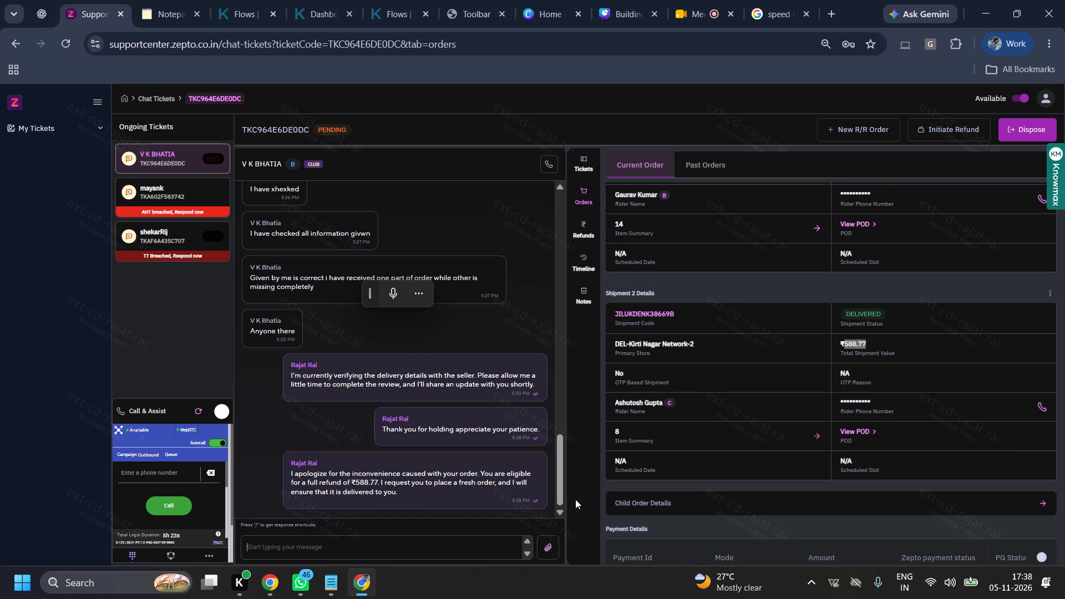
left_click(943, 135)
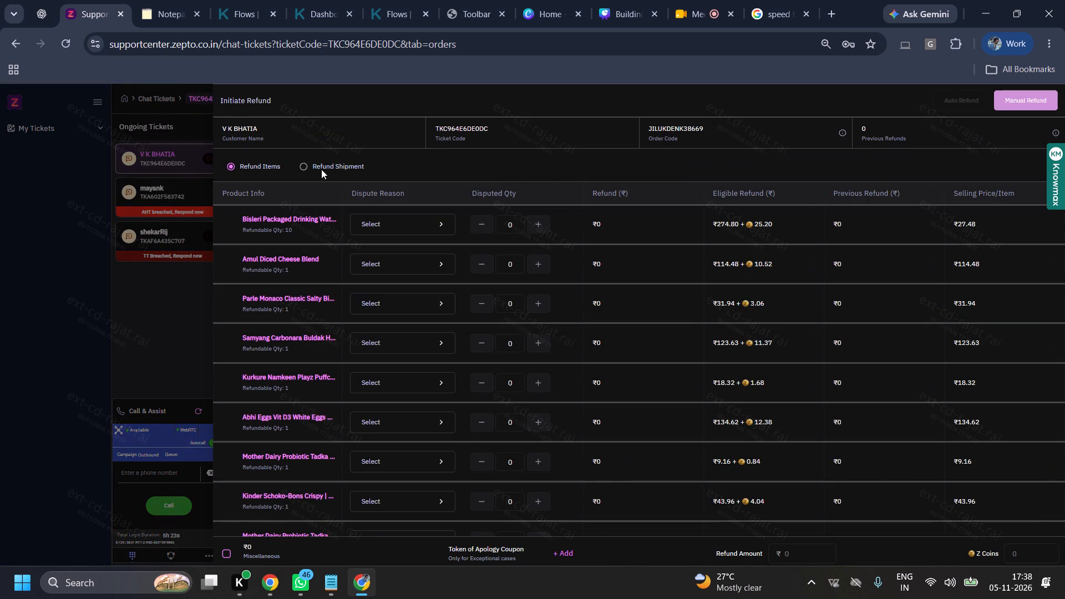
left_click(301, 165)
left_click(231, 261)
left_click(567, 260)
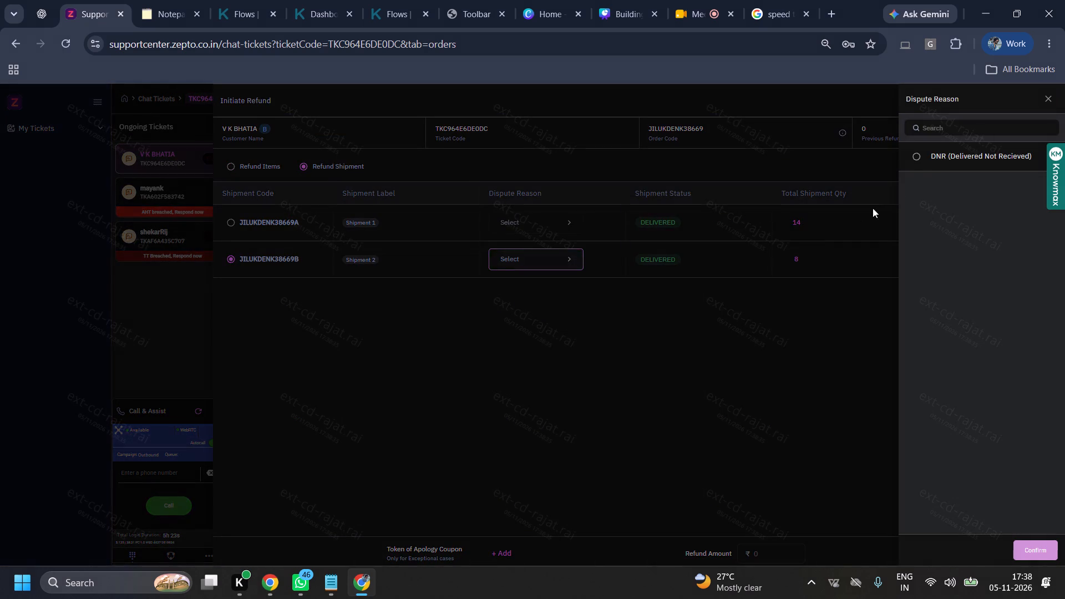
left_click(920, 159)
left_click(1050, 554)
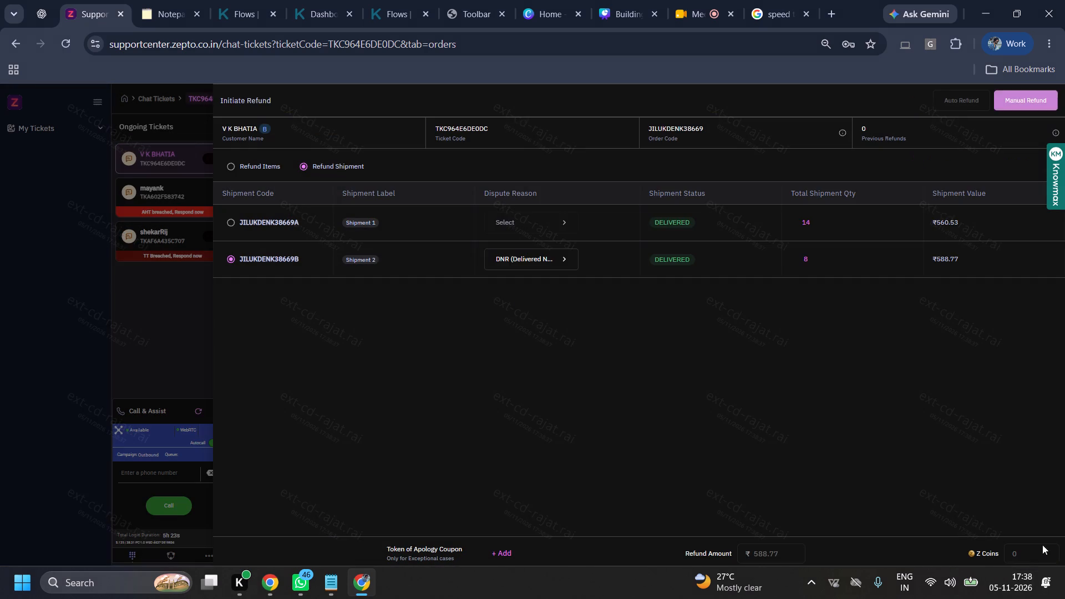
left_click(960, 105)
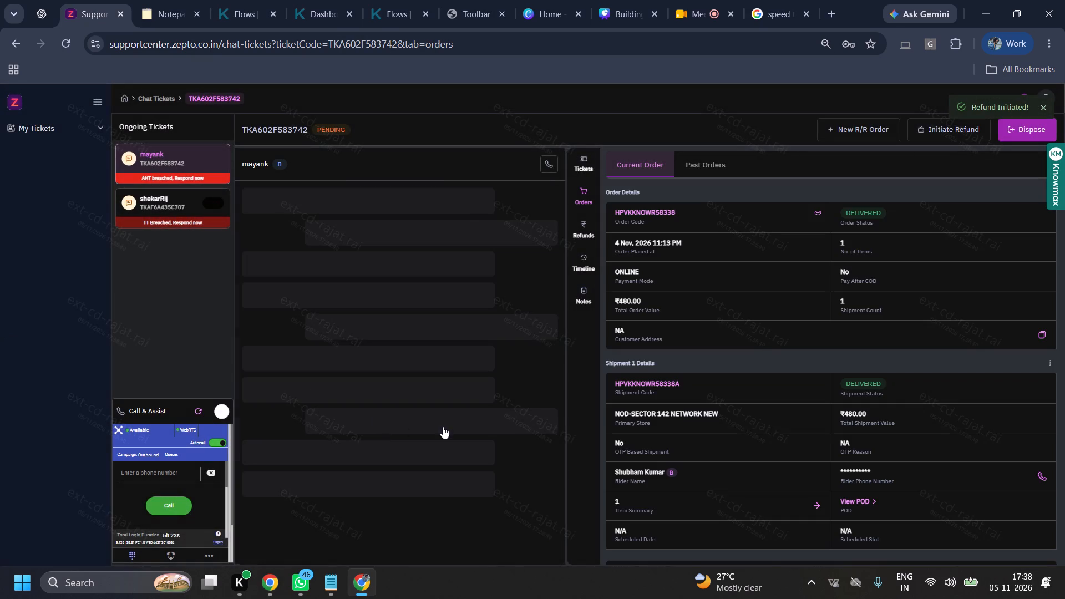
left_click_drag(453, 502, 534, 509)
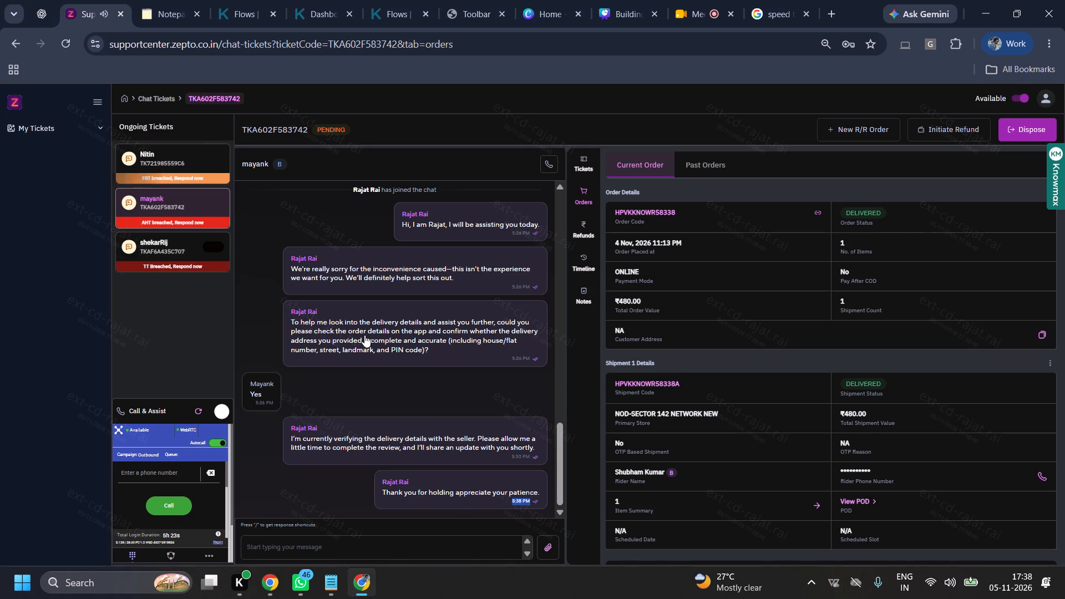
left_click(201, 176)
left_click(154, 0)
triple_click(143, 150, "ctrl")
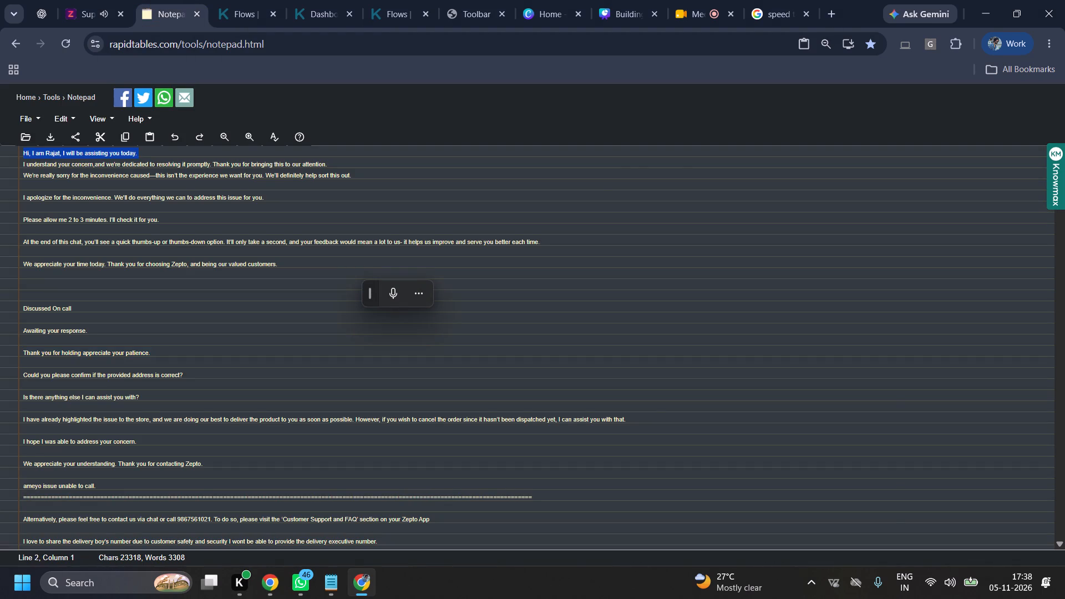
key("ctrl+c")
left_click(94, 0, "ctrl")
left_click(321, 551, "ctrl")
key("ctrl+v")
key("Return")
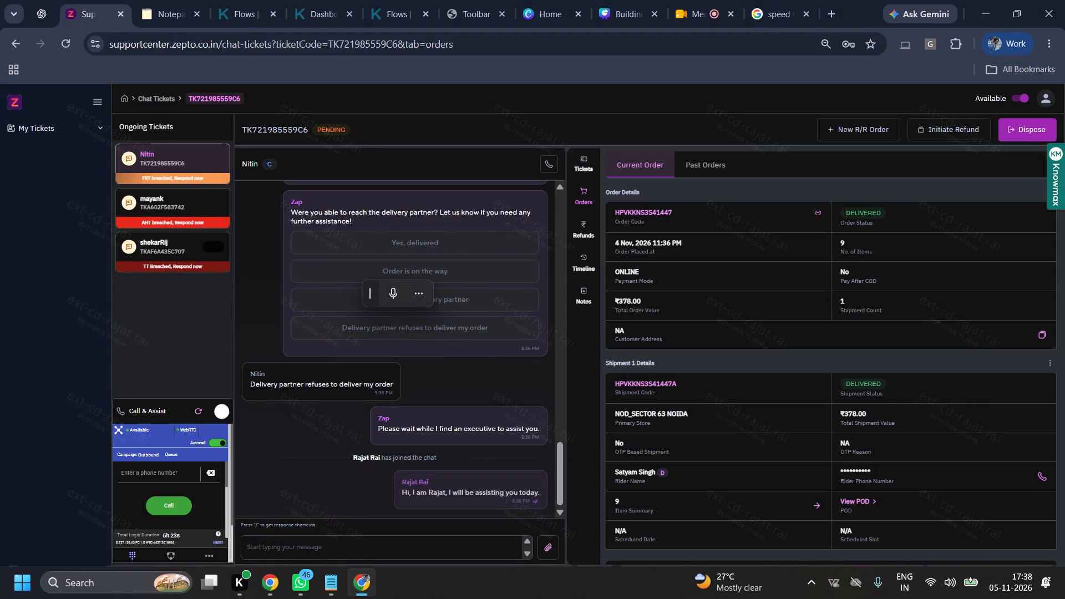
left_click(160, 0)
triple_click(225, 177, "ctrl")
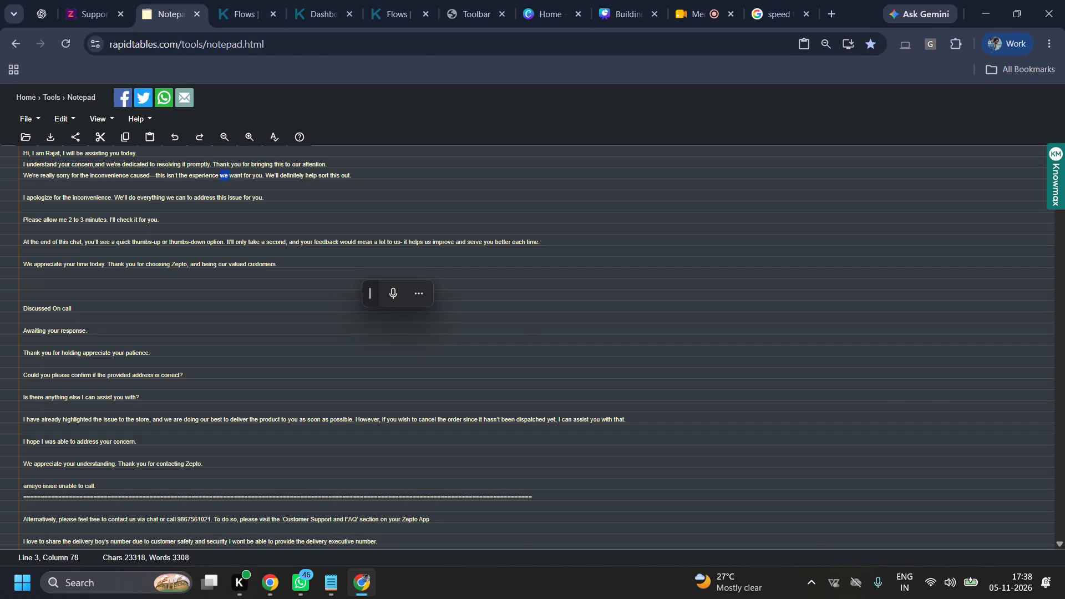
key("ctrl+c")
left_click(70, 0, "ctrl")
left_click(312, 549, "ctrl")
key("ctrl+v")
left_click(319, 577, "ctrl")
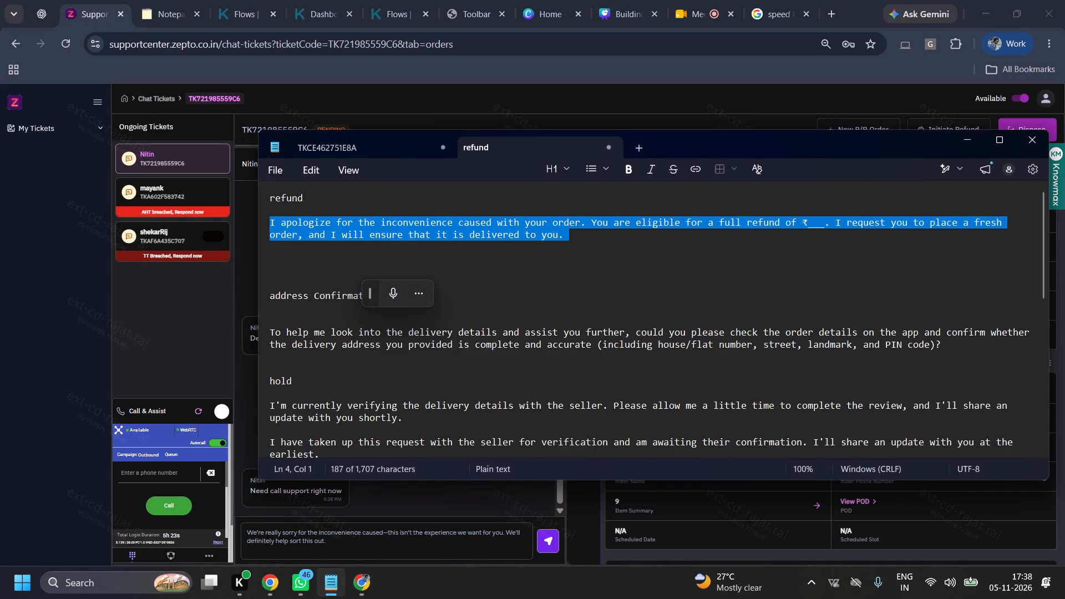
triple_click(374, 337, "ctrl")
key("ctrl+c")
left_click(159, 325, "ctrl")
left_click(352, 533, "ctrl")
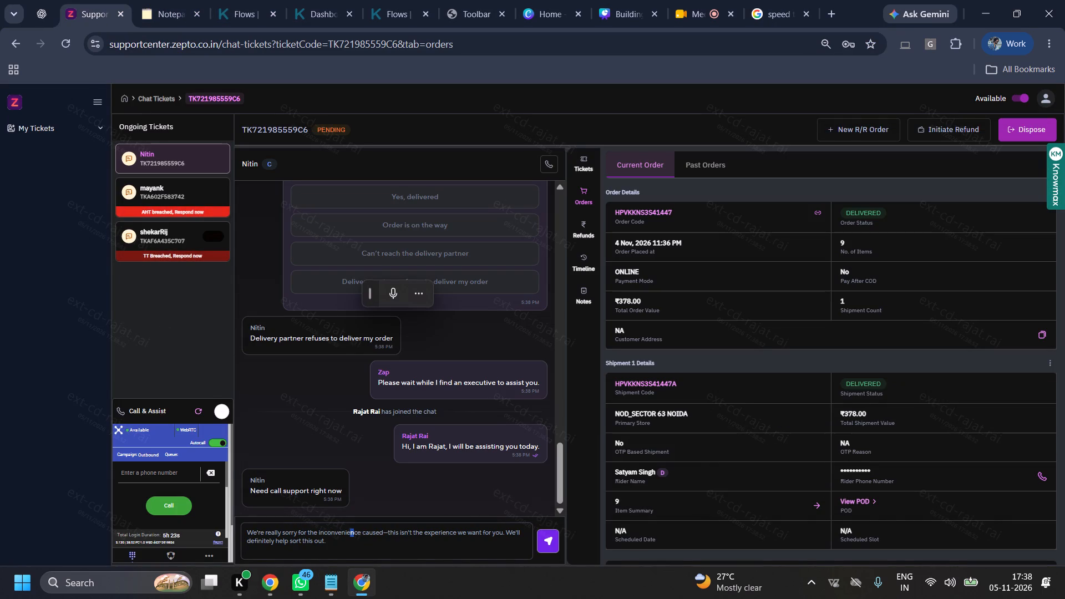
key("ctrl+Return")
key("ctrl+v")
key("ctrl+Return")
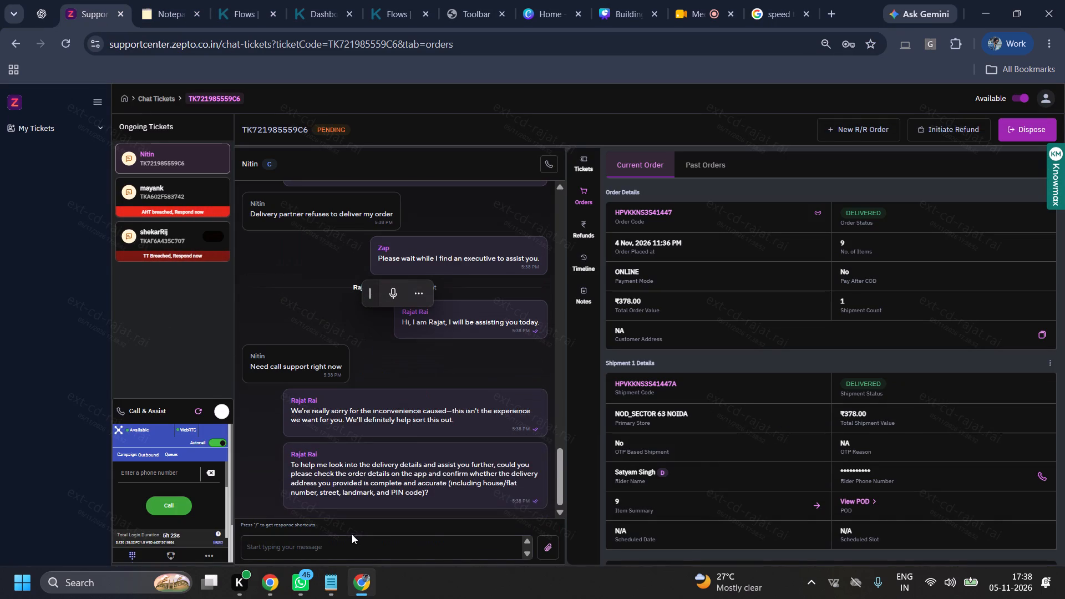
scroll(412, 407, "up", 17)
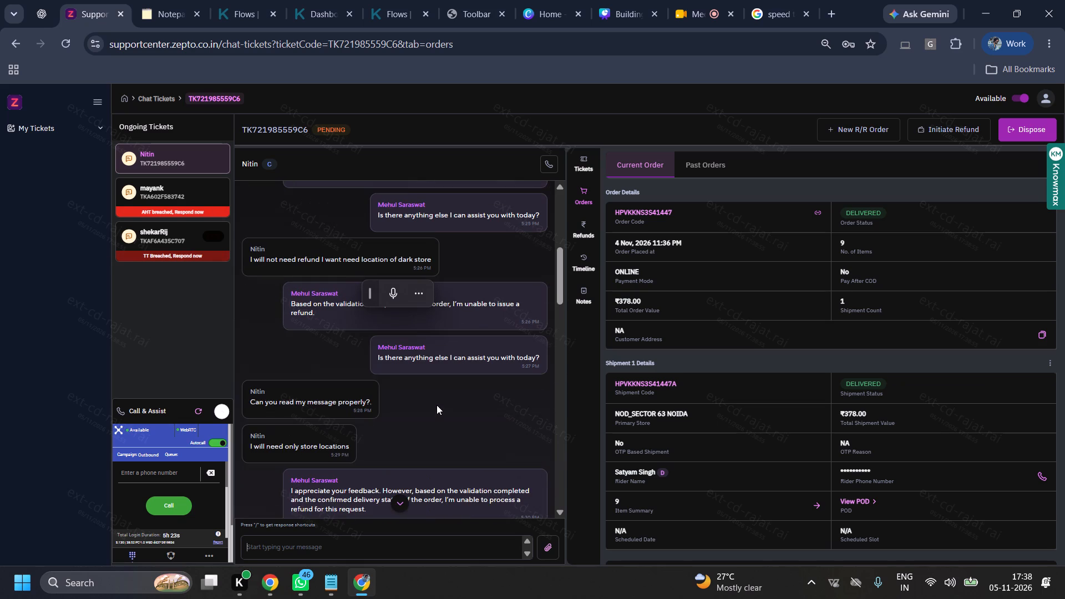
left_click(585, 297)
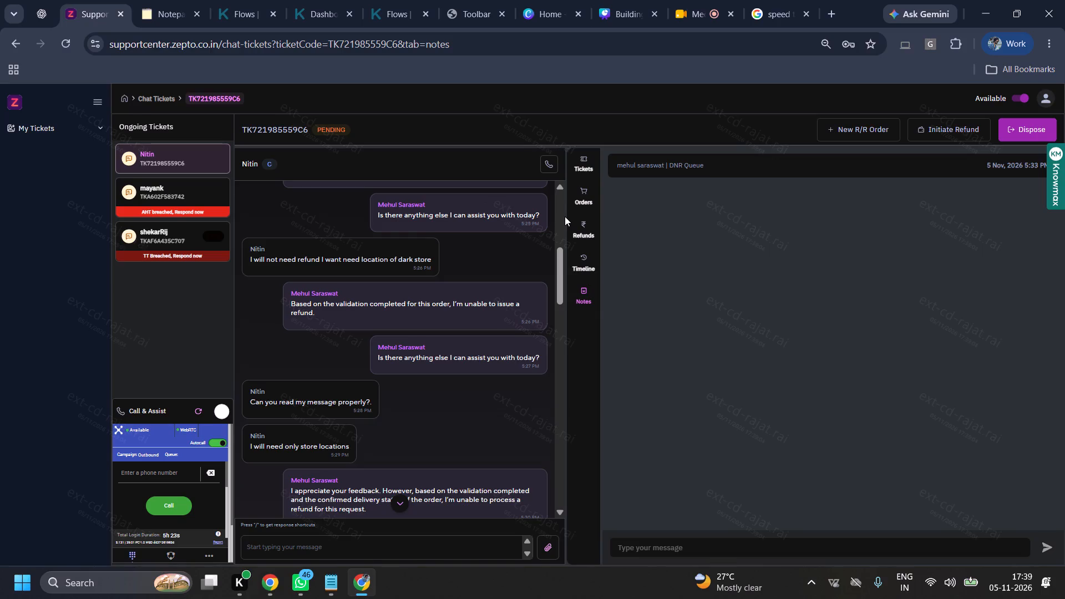
left_click(572, 194)
left_click(635, 208)
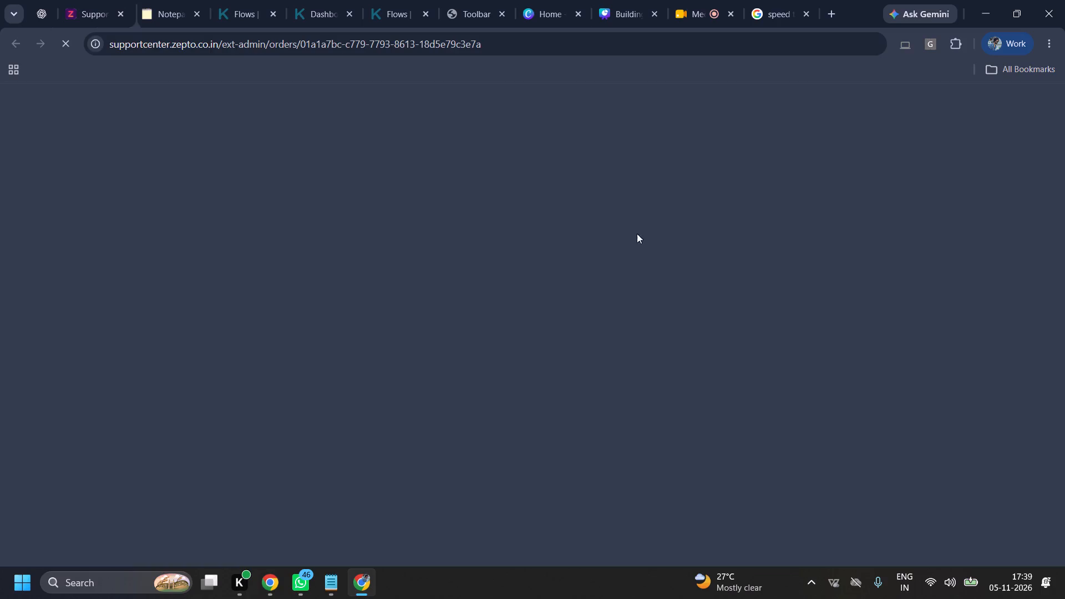
left_click(201, 131)
scroll(405, 459, "down", 2)
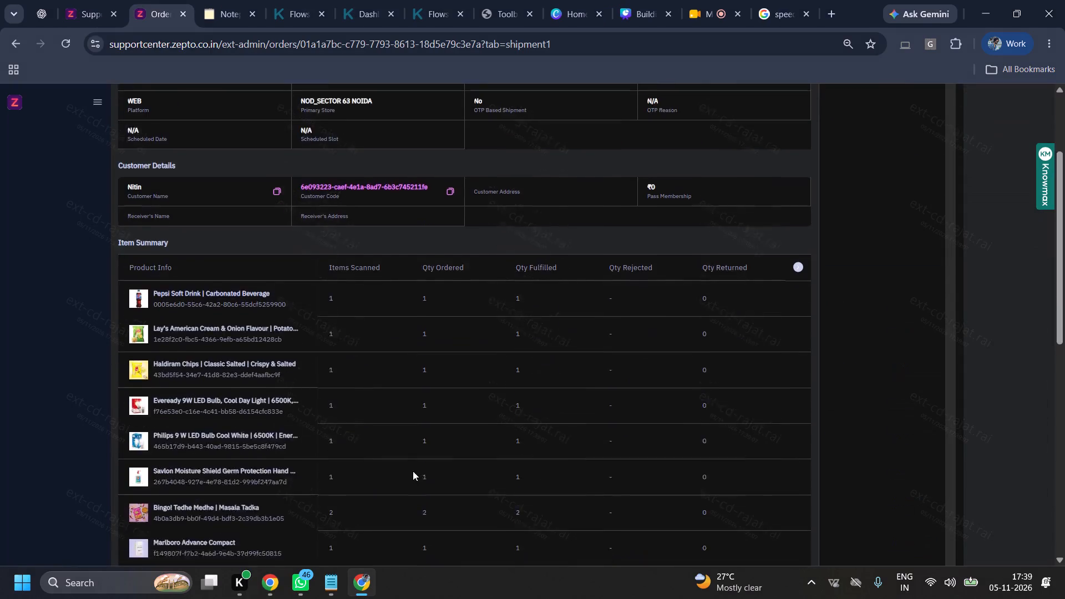
scroll(413, 471, "down", 16)
scroll(430, 500, "up", 1)
scroll(430, 500, "down", 15)
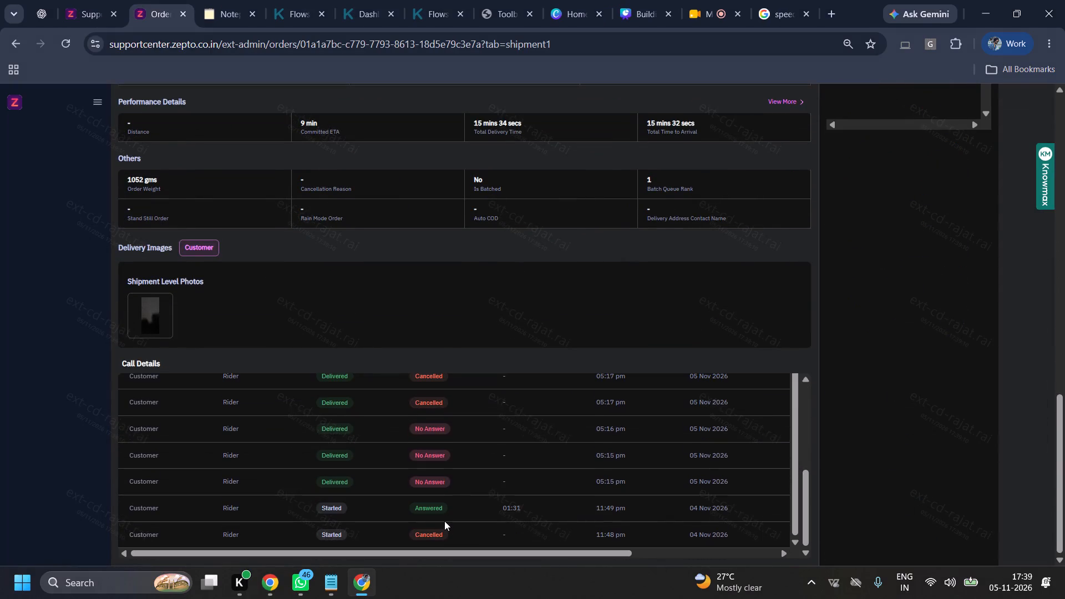
scroll(444, 521, "up", 8)
left_click(185, 11)
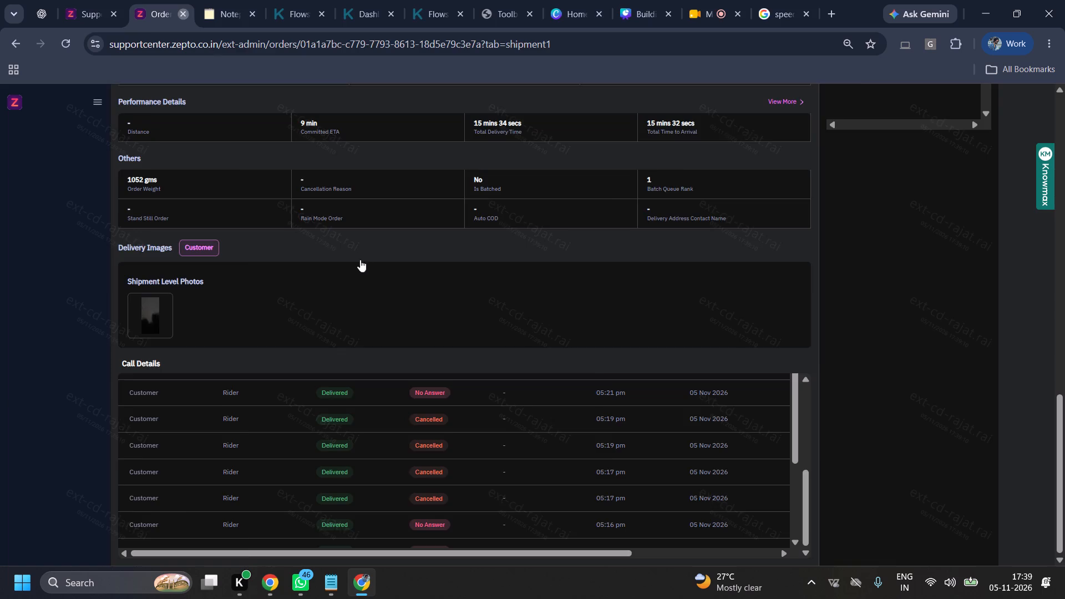
left_click(161, 170)
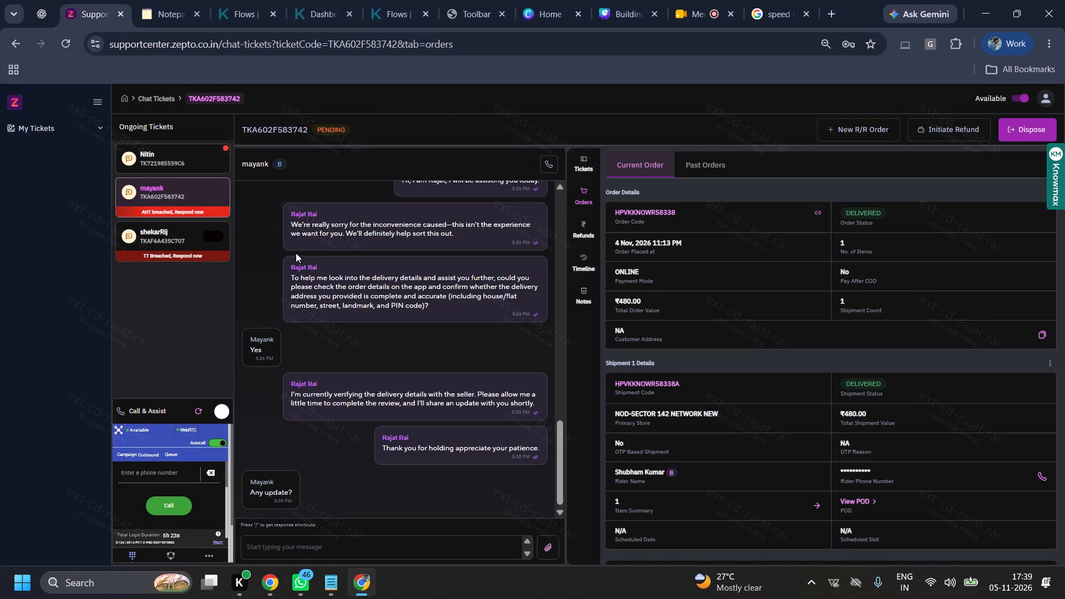
left_click(337, 585)
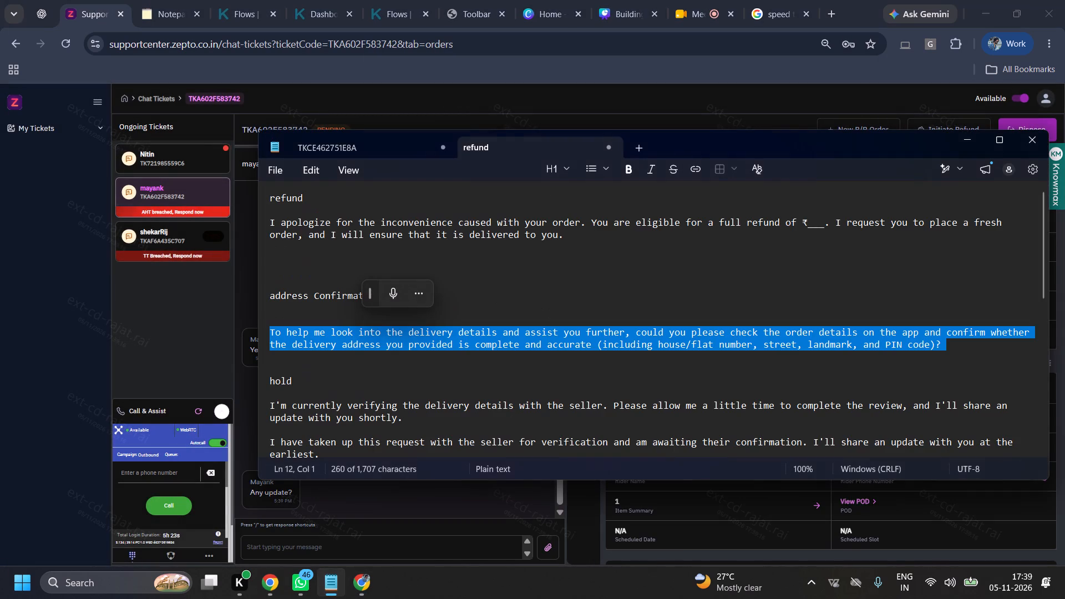
triple_click(440, 231, "ctrl")
key("ctrl+c")
left_click(108, 334, "ctrl")
left_click(313, 559, "ctrl")
key("ctrl+v")
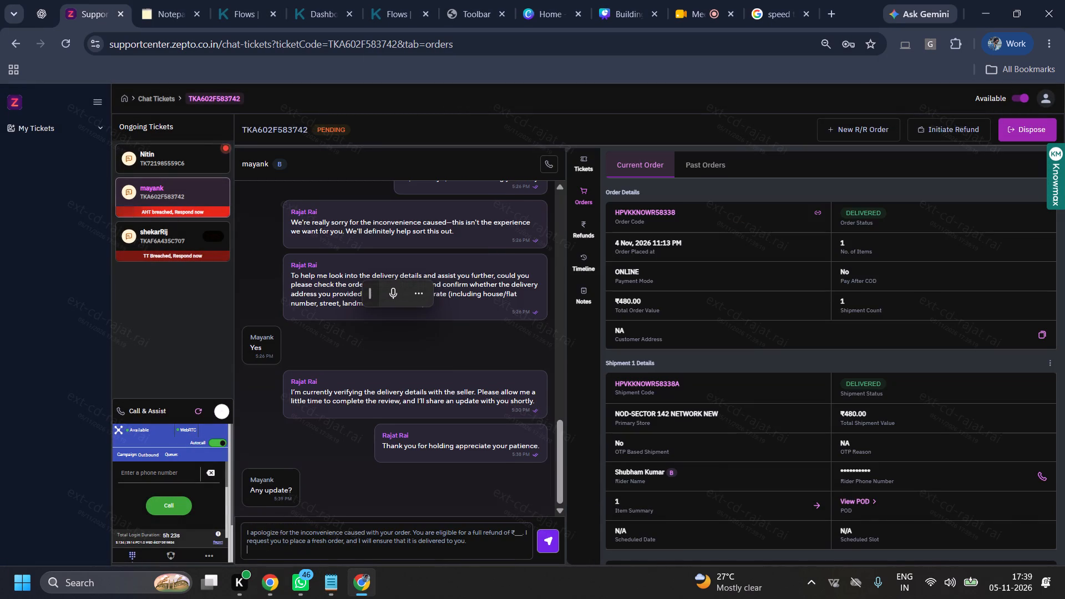
double_click(630, 304, "ctrl")
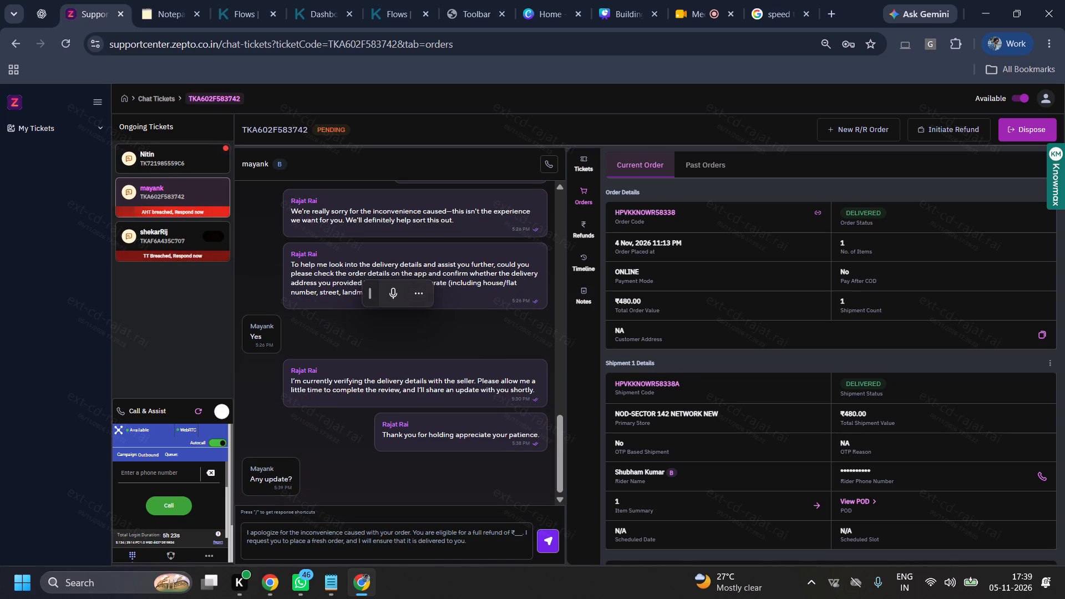
key("ctrl+c")
double_click(521, 531, "ctrl")
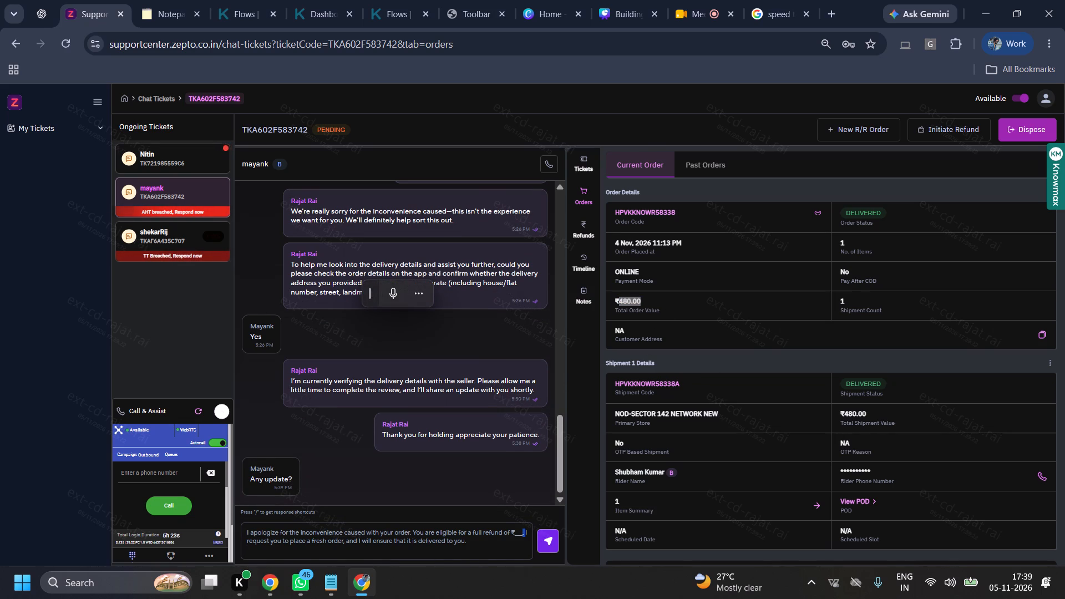
double_click(516, 534, "ctrl")
key("ctrl+v")
key("Return")
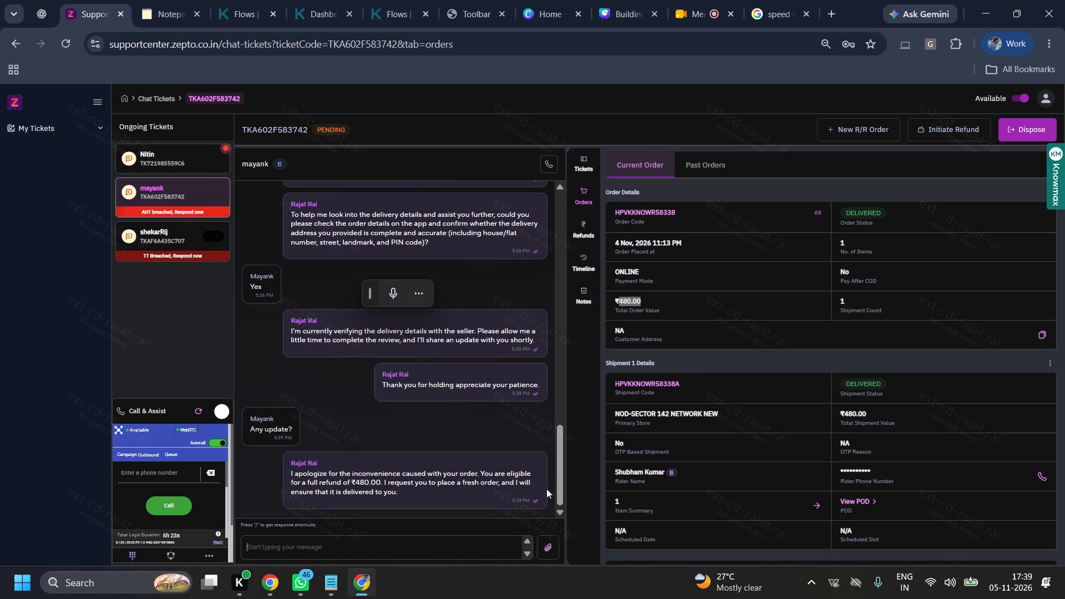
left_click(929, 133)
left_click(303, 167)
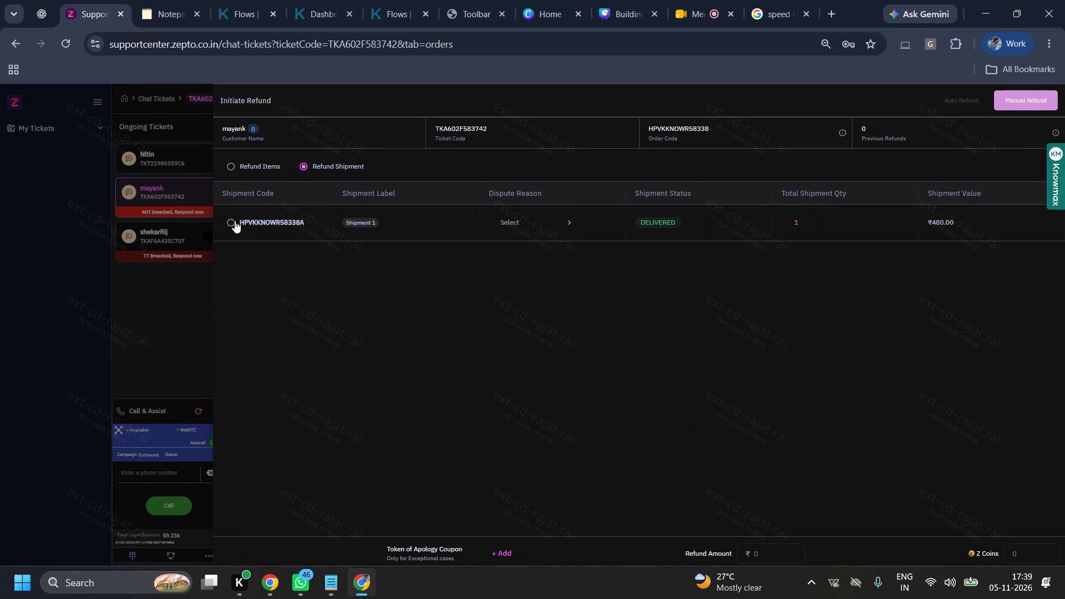
left_click(234, 221)
left_click(566, 222)
left_click(909, 156)
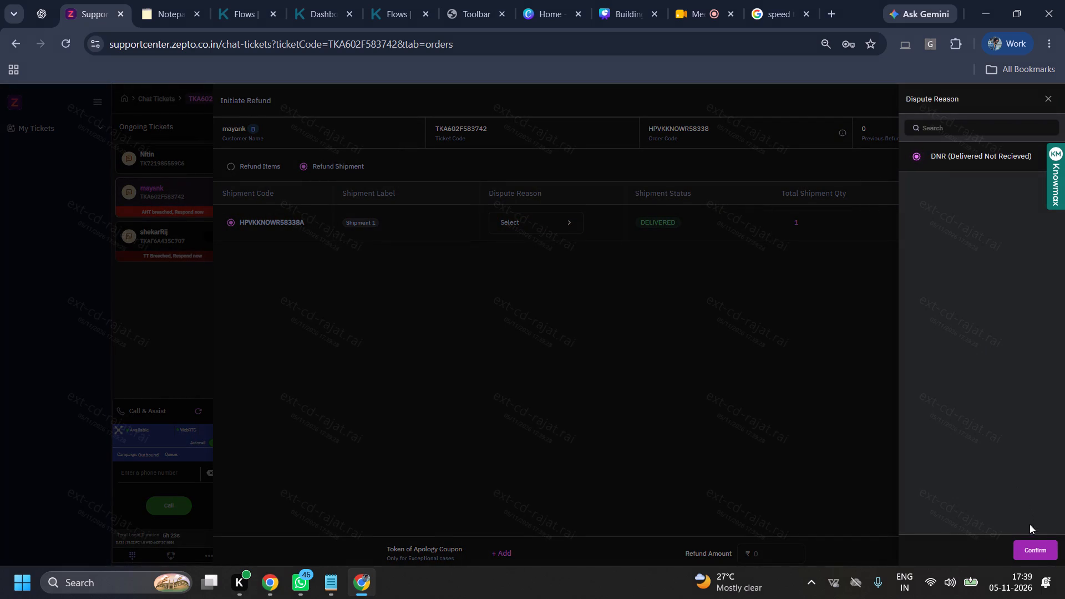
left_click(1028, 535)
left_click(1026, 546)
left_click(968, 110)
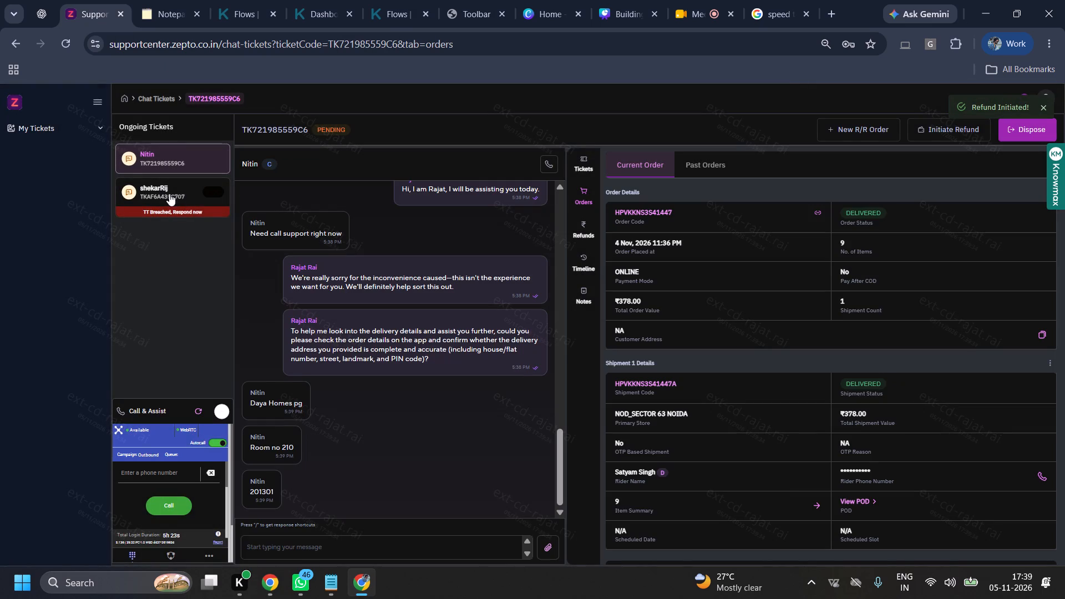
left_click_drag(367, 323, 373, 484)
left_click(373, 483)
left_click(371, 488)
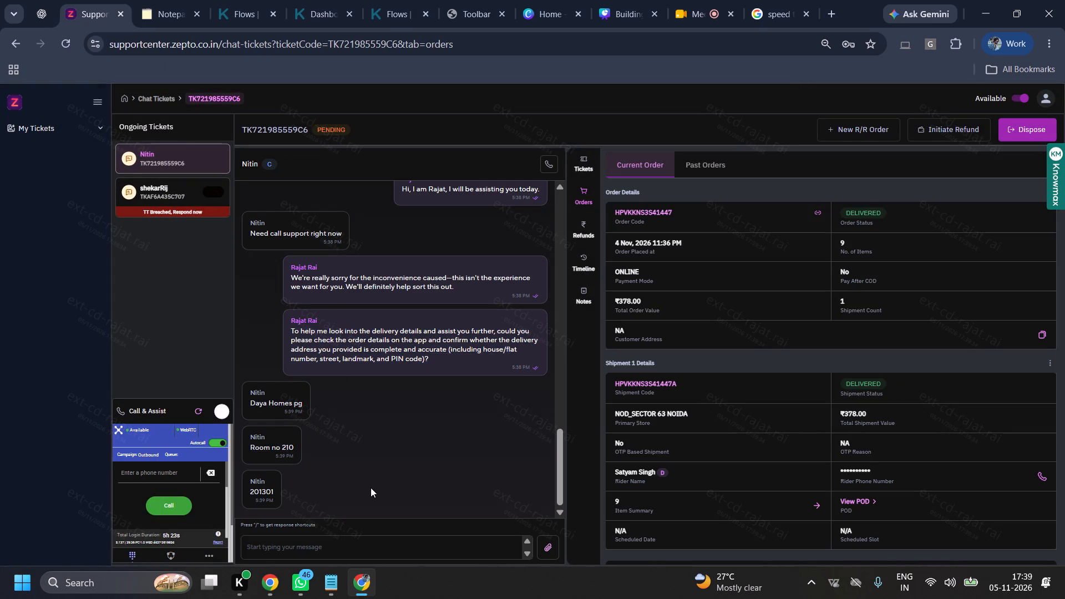
left_click(281, 0)
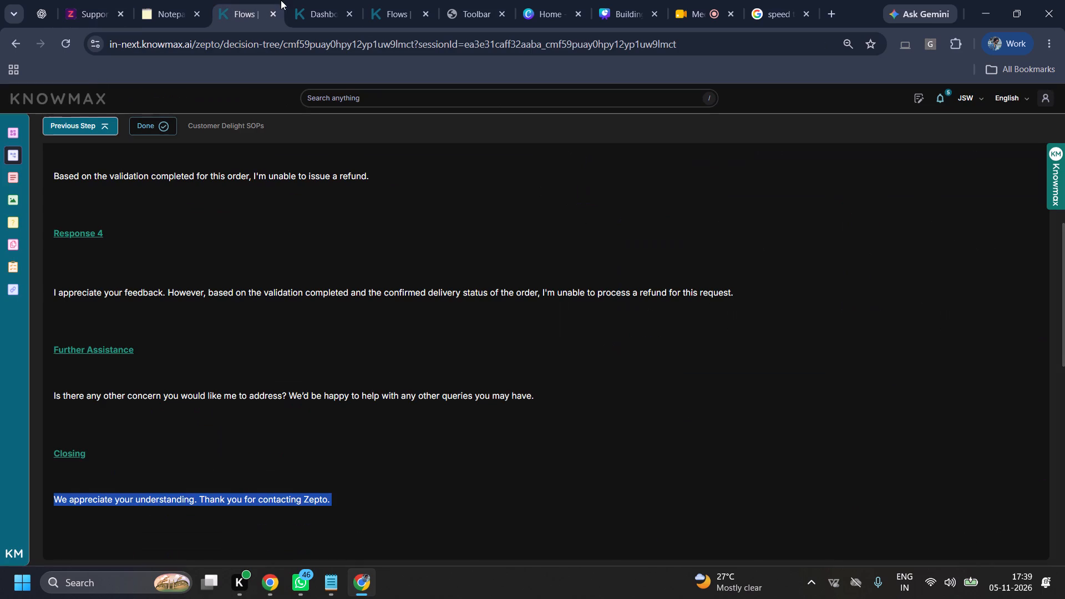
scroll(272, 310, "up", 4)
double_click(296, 197)
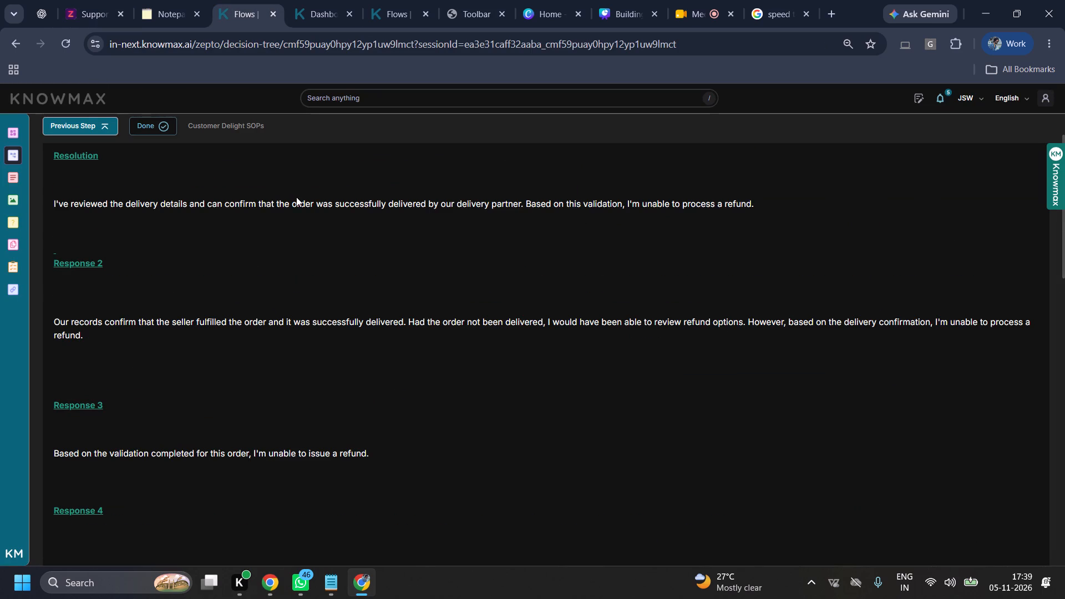
triple_click(297, 209, "ctrl")
key("ctrl+c")
left_click_drag(85, 0, 94, 4, "ctrl")
left_click(364, 545, "ctrl")
key("ctrl+v")
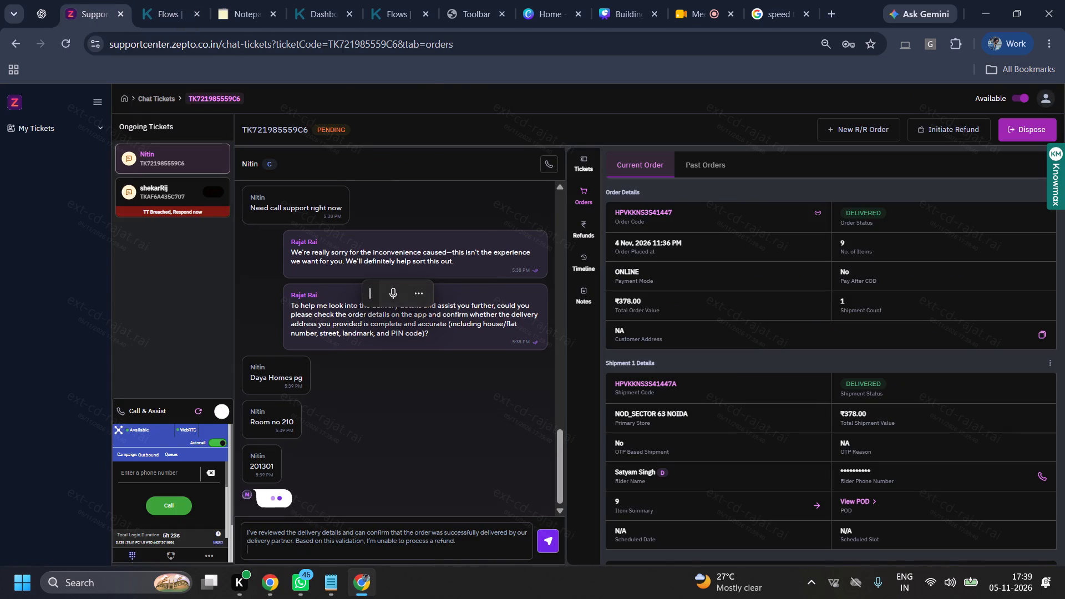
key("Return")
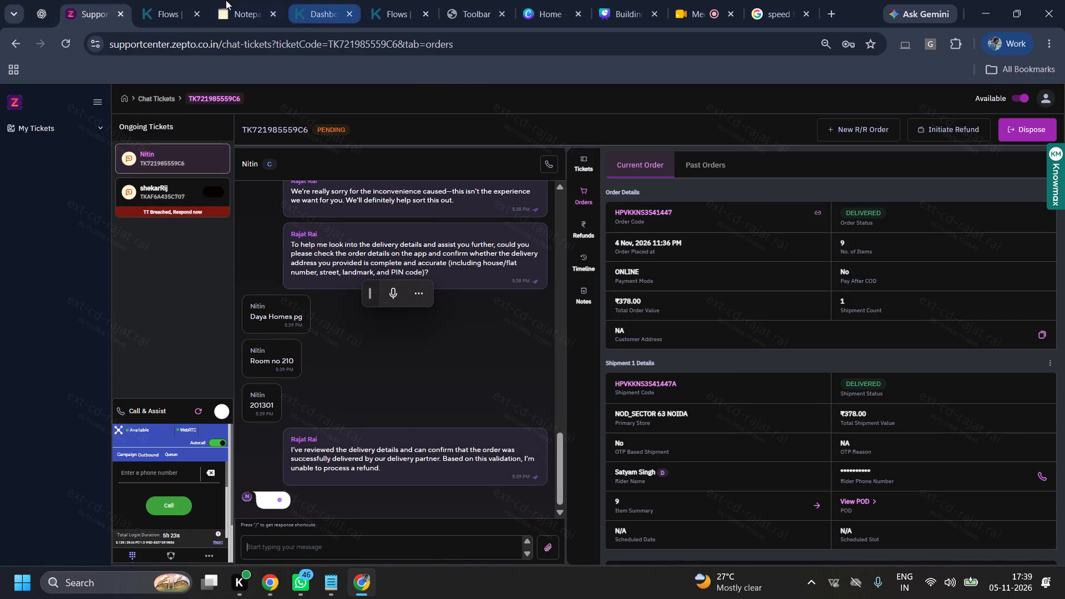
Copy the SOP's Response 2 text, beginning "Our records confirm that the seller fulfilled the order".
left_click_drag(165, 2, 219, 2)
left_click(247, 0)
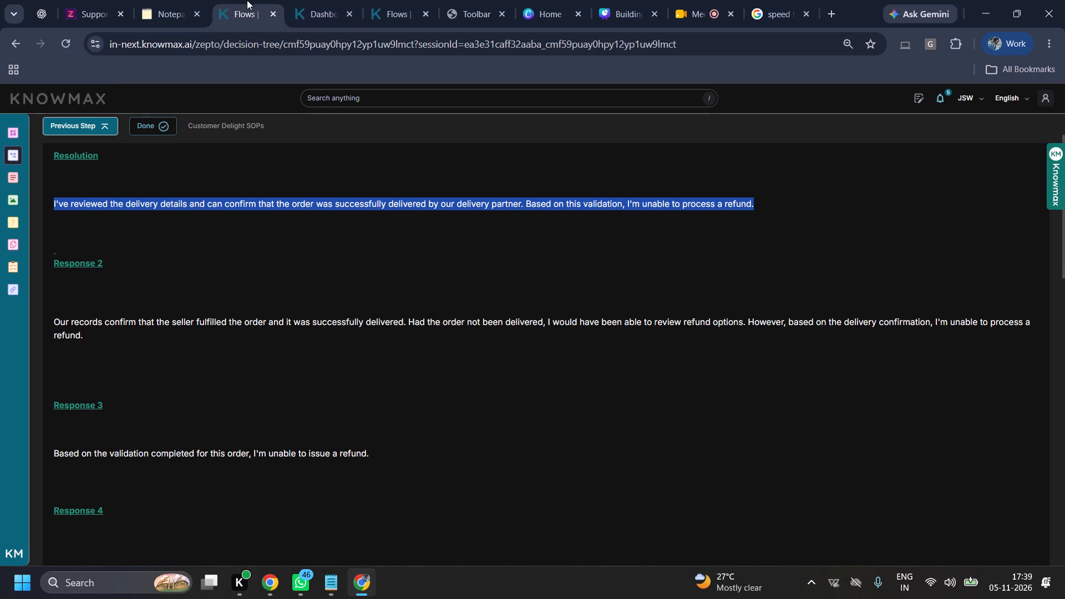
triple_click(268, 318)
key("ctrl+c")
left_click(76, 0, "ctrl")
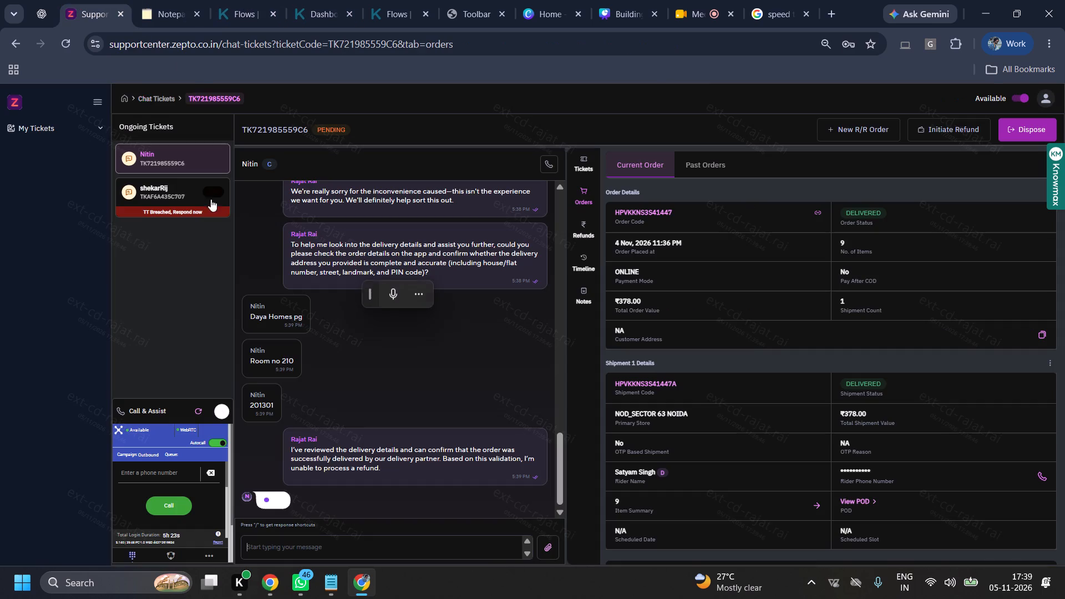
left_click(160, 196)
left_click(134, 0)
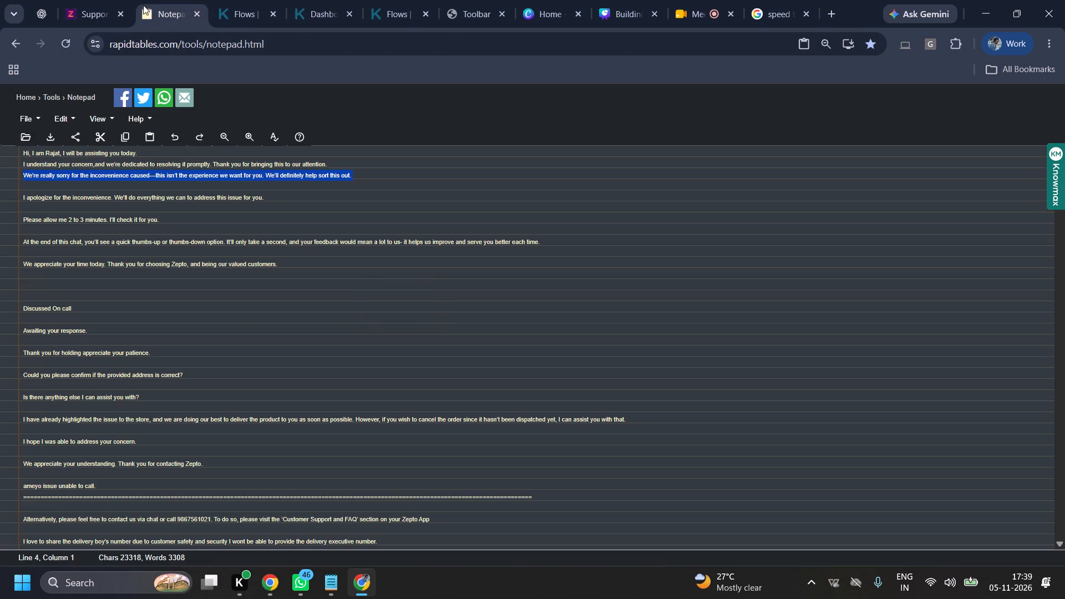
triple_click(214, 267, "ctrl")
key("ctrl+c")
left_click(67, 0, "ctrl")
left_click(331, 547, "ctrl")
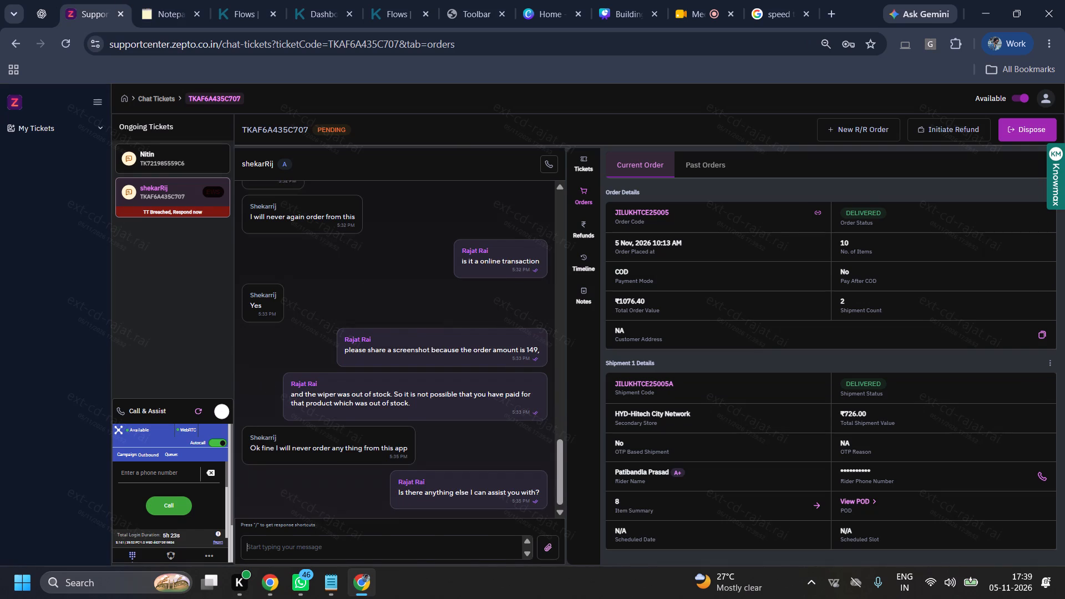
key("ctrl+v")
key("Return")
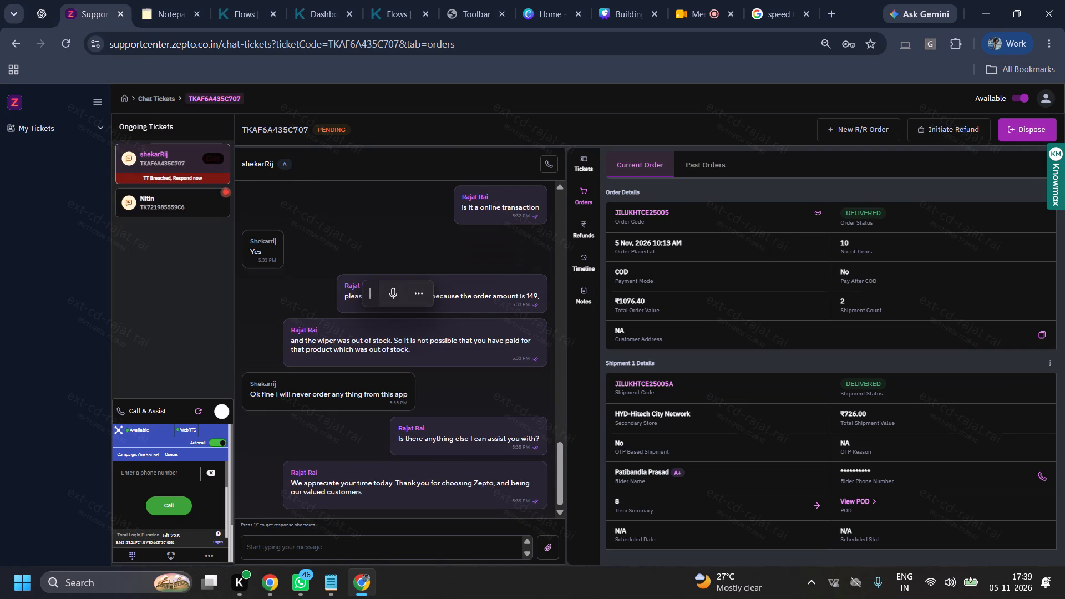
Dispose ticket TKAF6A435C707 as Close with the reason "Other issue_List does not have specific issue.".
left_click(1011, 132)
left_click(876, 131)
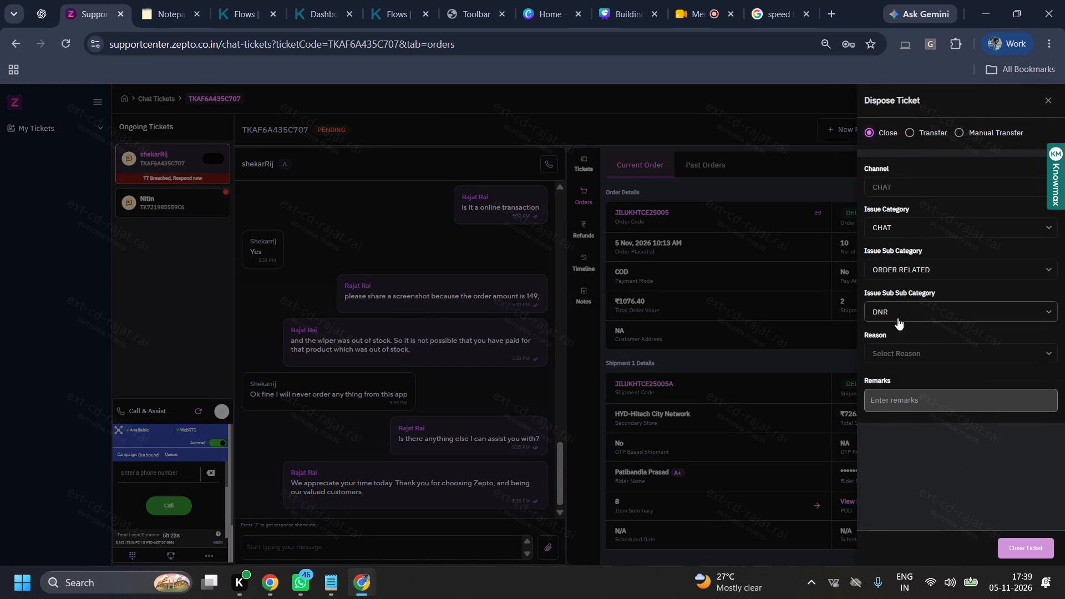
left_click(914, 349)
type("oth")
left_click(899, 402)
left_click(1015, 552)
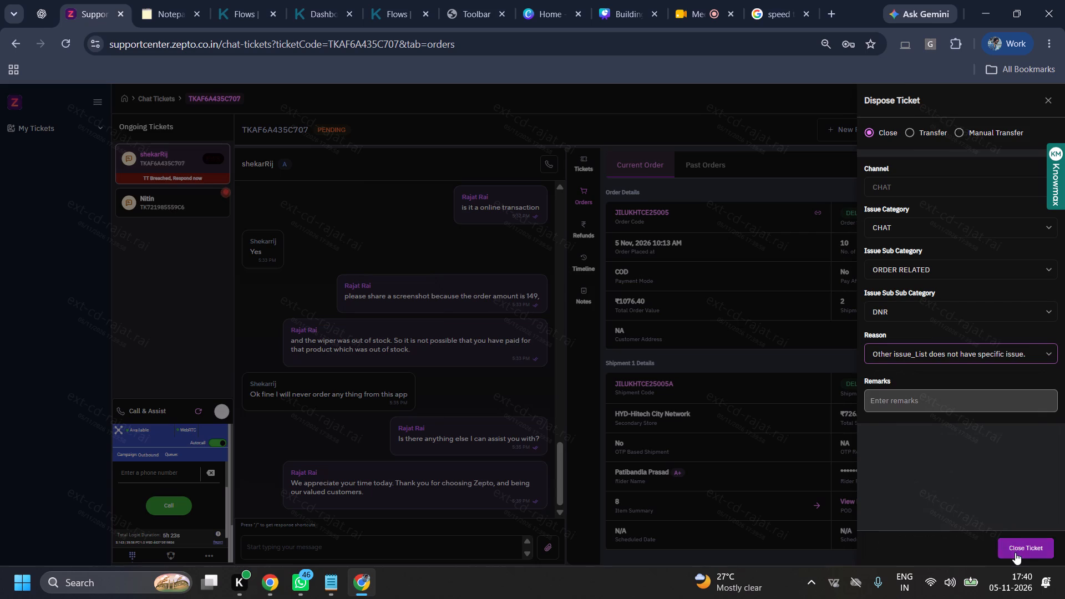
left_click(577, 363)
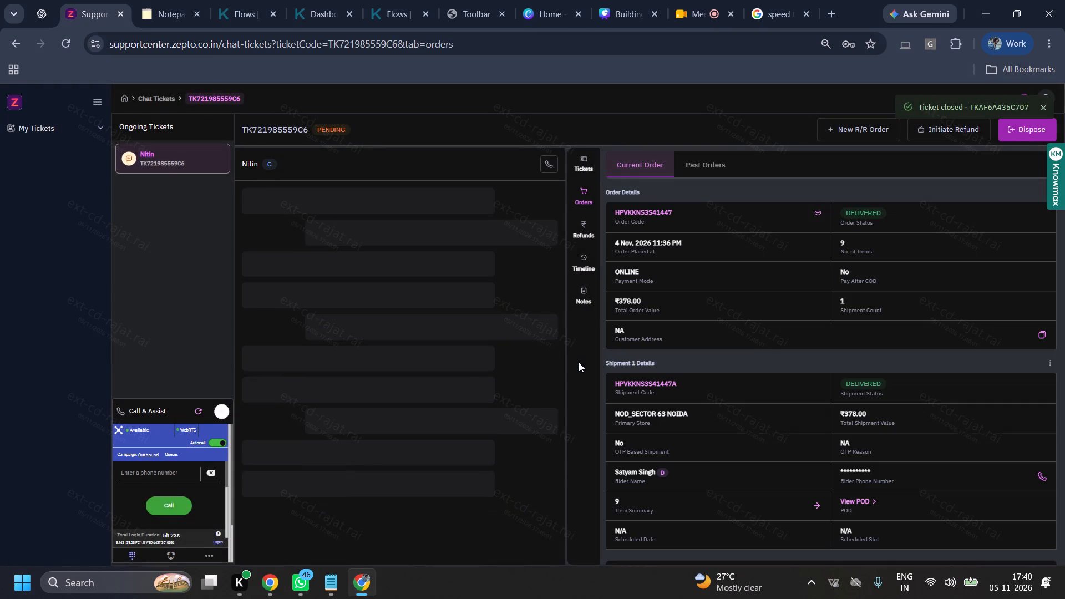
left_click(327, 0)
left_click(263, 0)
key("ctrl+c")
left_click(93, 0, "ctrl")
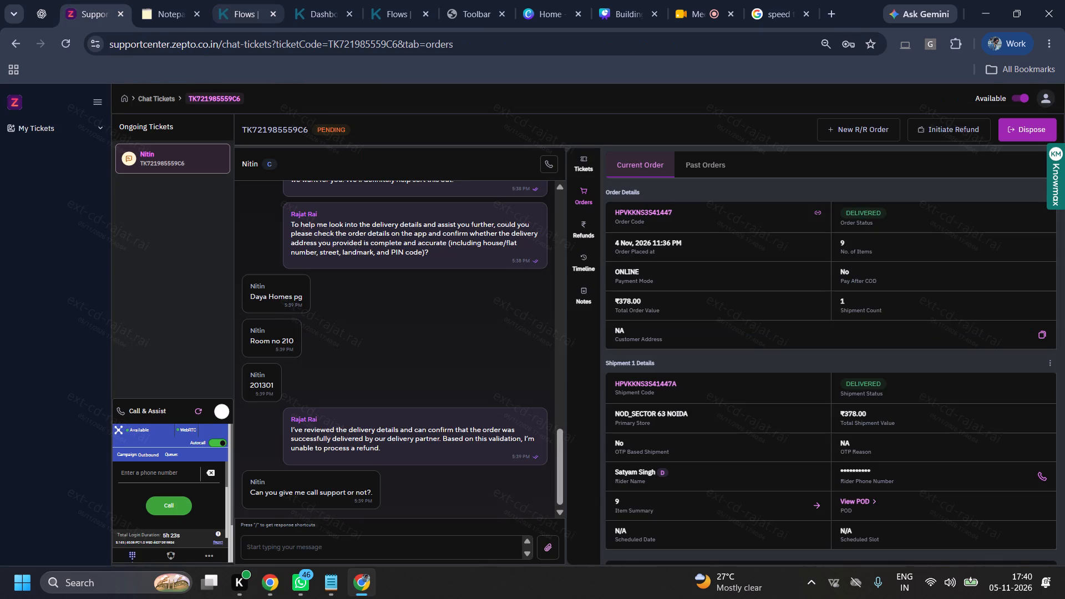
left_click(322, 541, "ctrl")
key("ctrl+v")
key("Return")
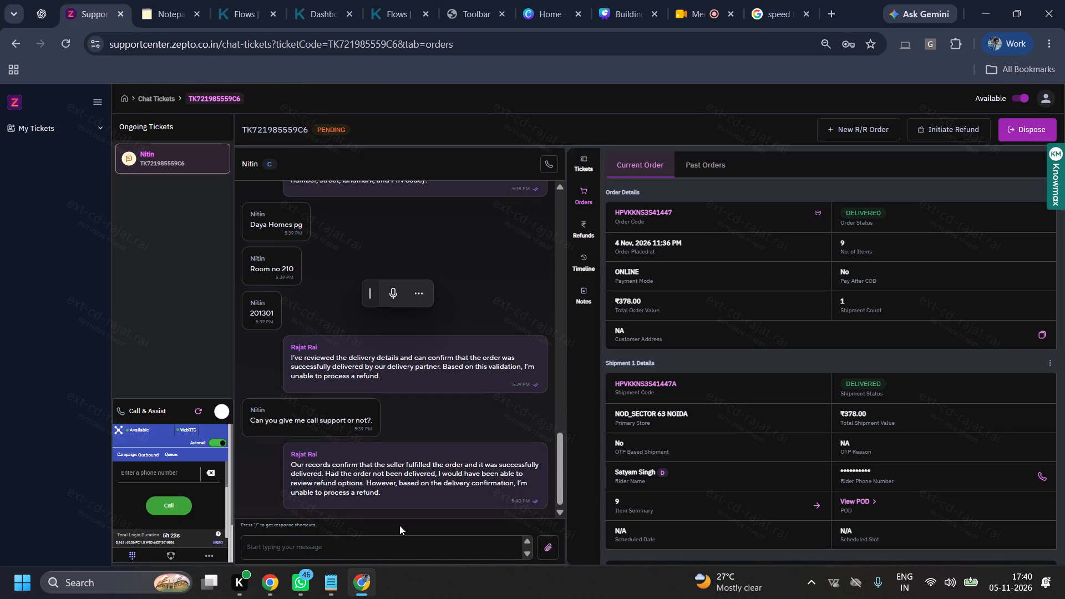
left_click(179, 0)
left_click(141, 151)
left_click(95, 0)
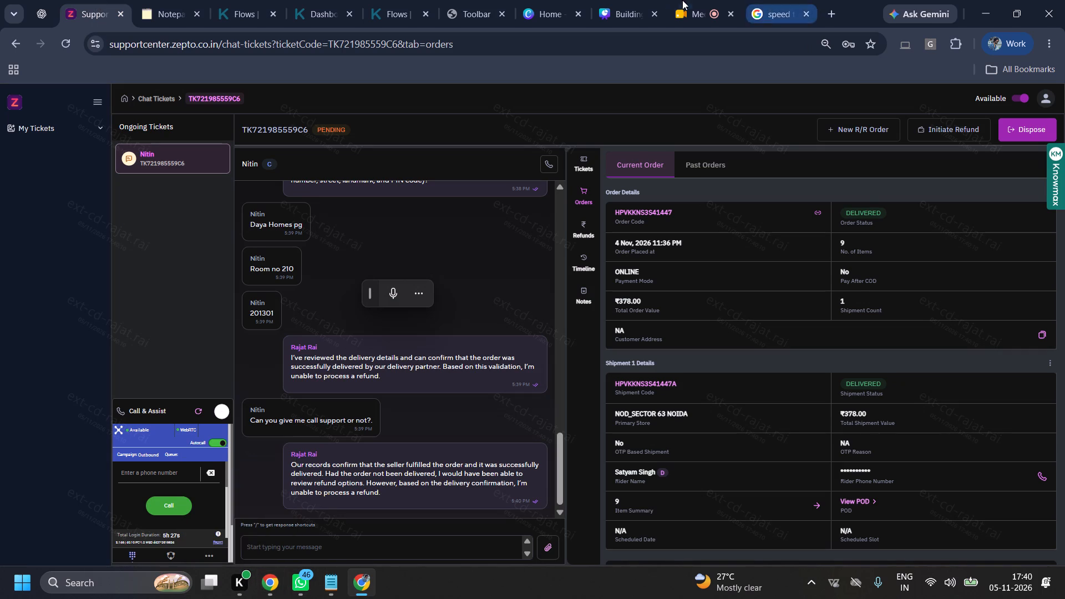
In the Canva presentation, move page 4's "Brand Voice & Messaging" heading slightly up and the body paragraph down beside the photo.
left_click(622, 0)
left_click(686, 323)
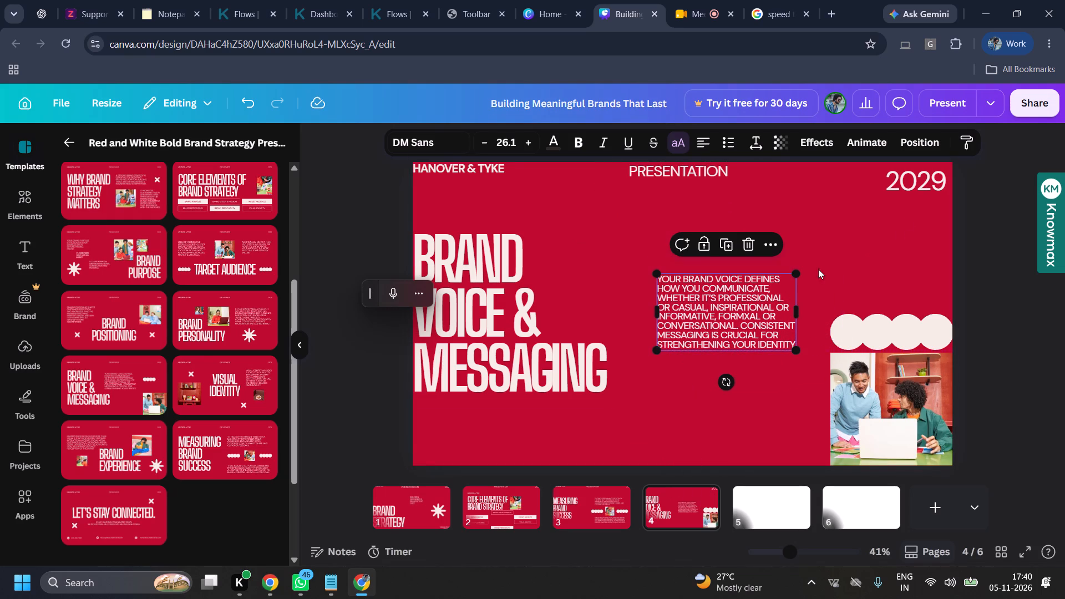
left_click_drag(867, 333, 866, 325)
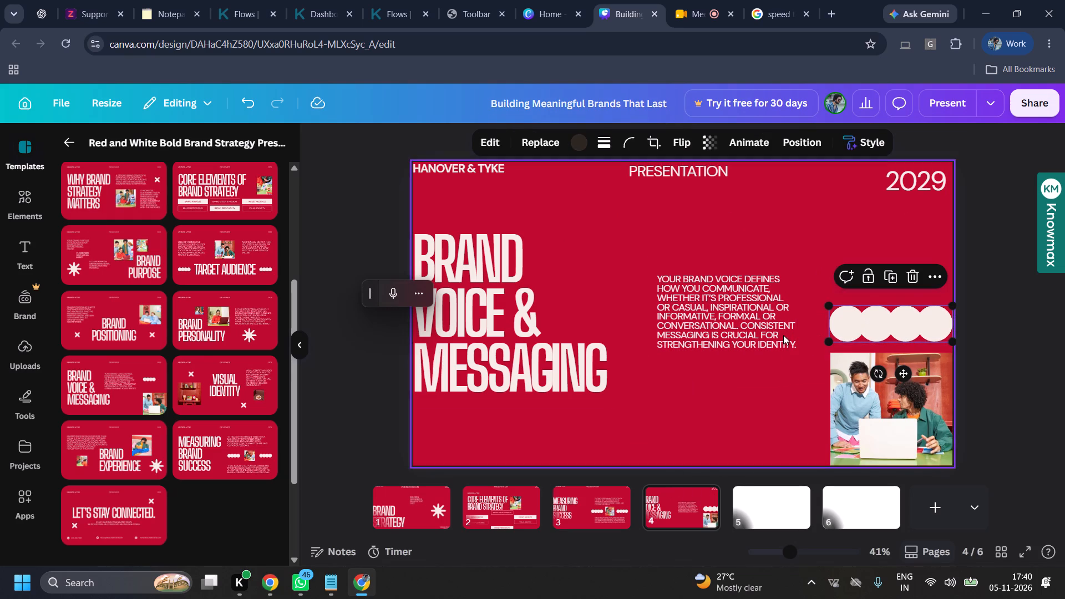
left_click(480, 166)
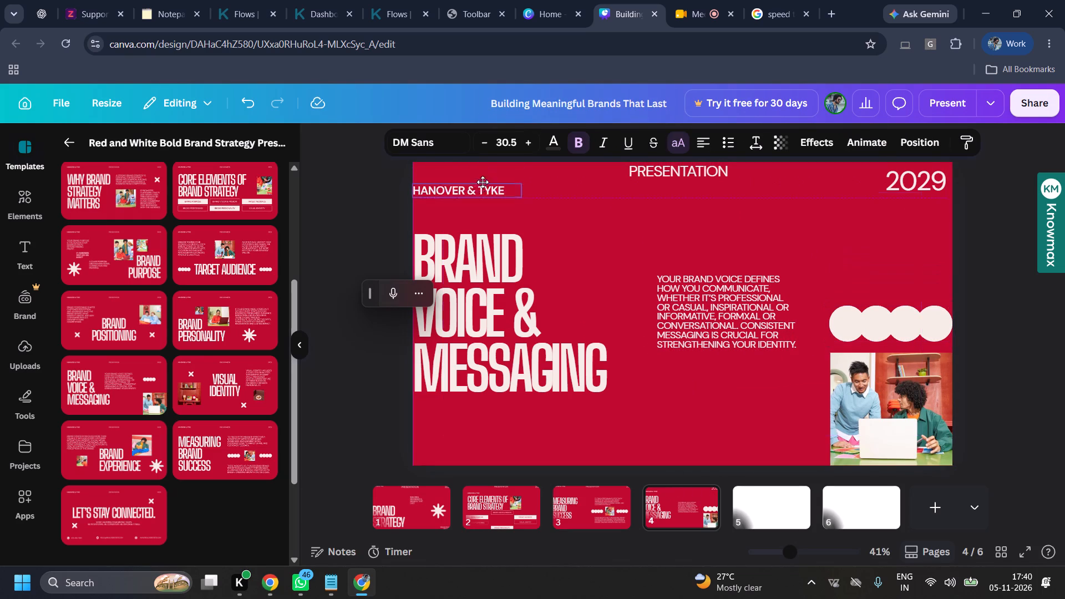
left_click_drag(515, 275, 521, 269)
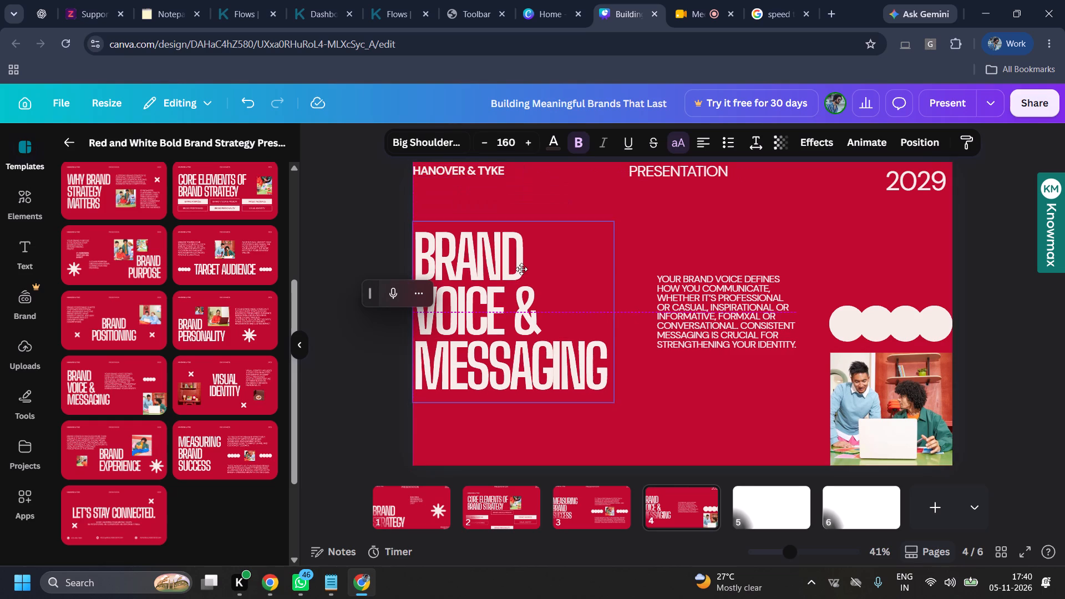
left_click_drag(521, 269, 516, 248)
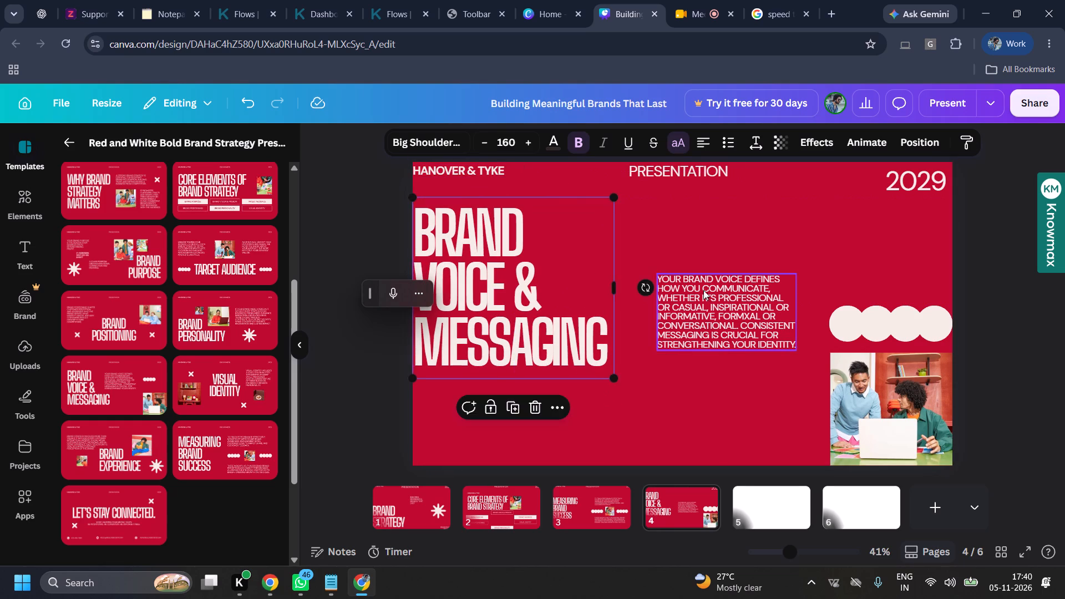
left_click_drag(707, 292, 702, 391)
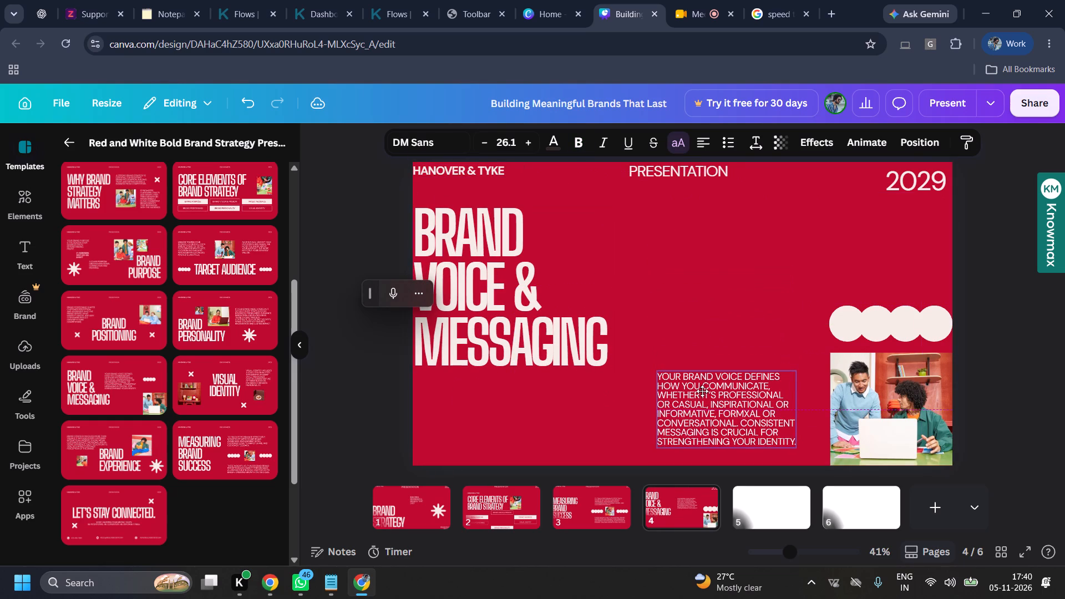
left_click_drag(702, 391, 701, 405)
left_click_drag(650, 389, 622, 365)
left_click(91, 0)
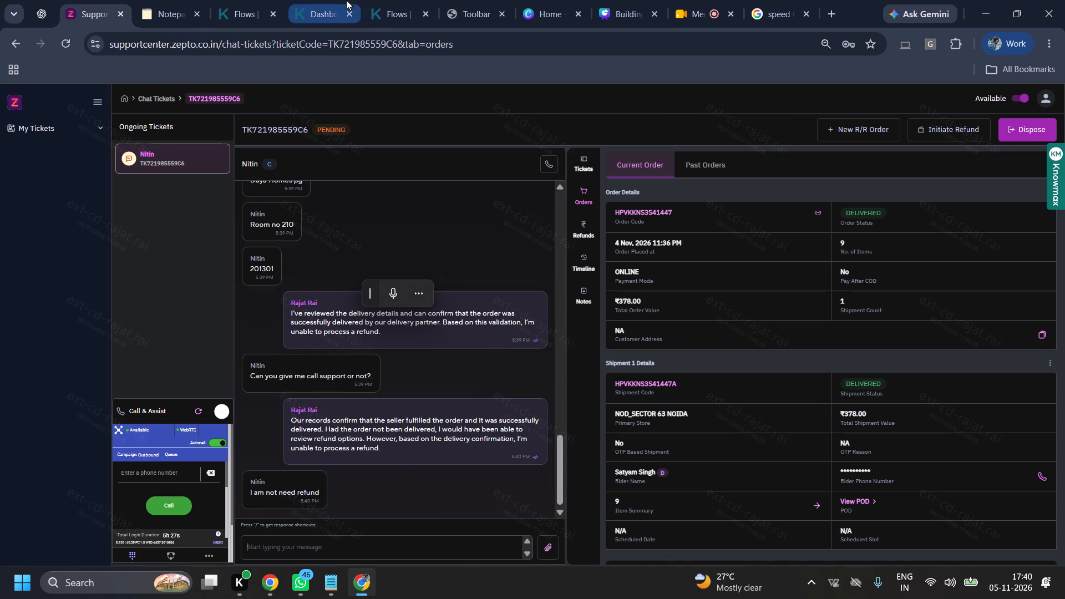
left_click(320, 0)
left_click(285, 0)
scroll(372, 384, "down", 5)
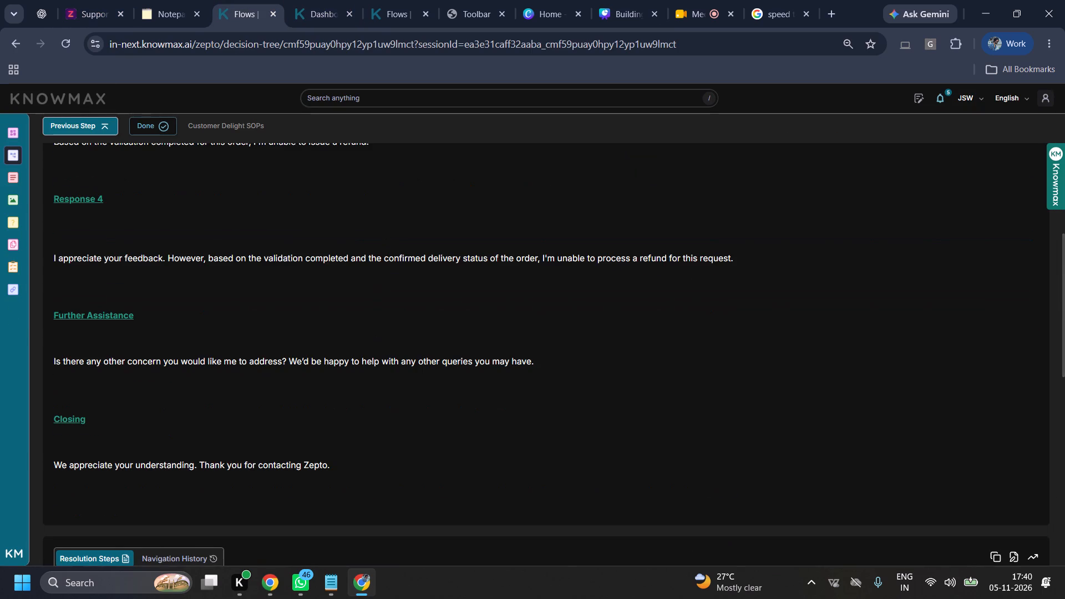
triple_click(386, 218, "ctrl")
key("ctrl+c")
left_click(121, 0)
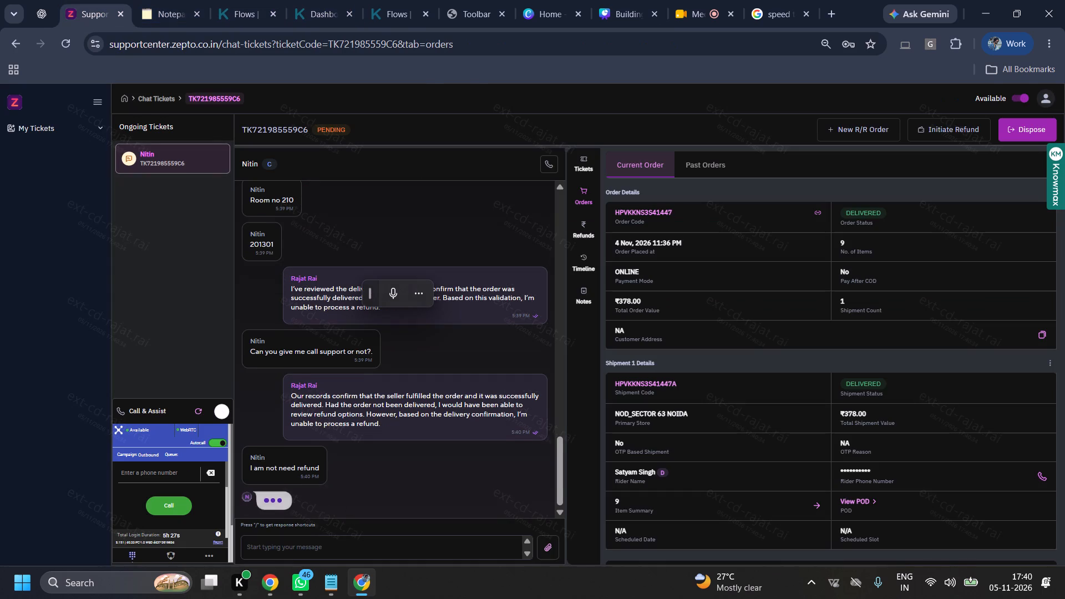
left_click(356, 559, "ctrl")
key("ctrl+v")
Send the drafted Response 4 reply, followed by the SOP's Closing text "We appreciate your understanding. Thank you for contacting Zepto.".
left_click(327, 0)
left_click(221, 0)
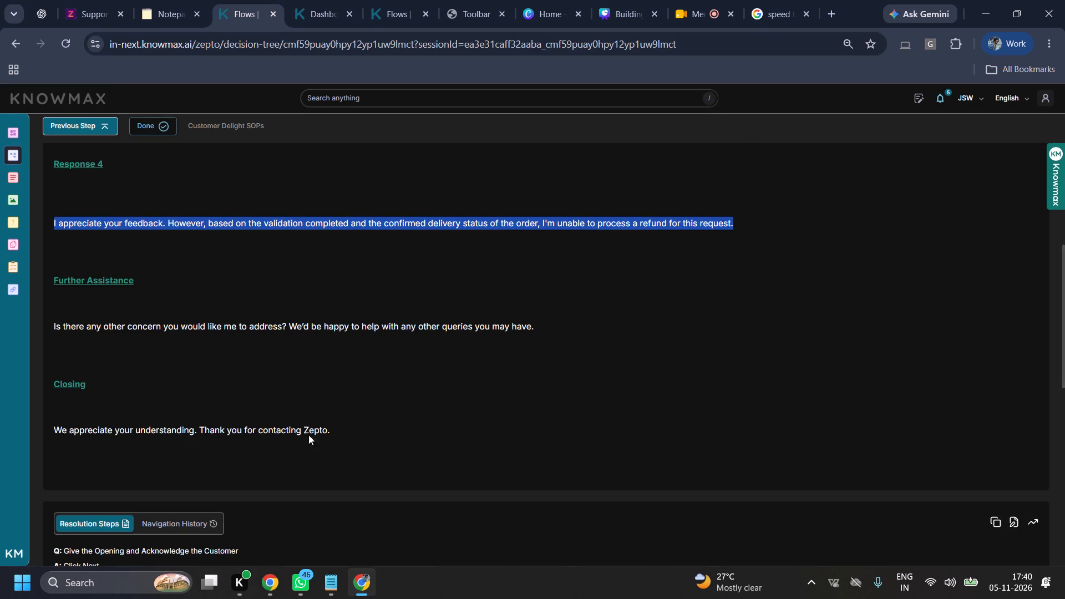
triple_click(305, 429, "ctrl")
key("ctrl+c")
left_click(67, 0)
left_click(359, 547, "ctrl")
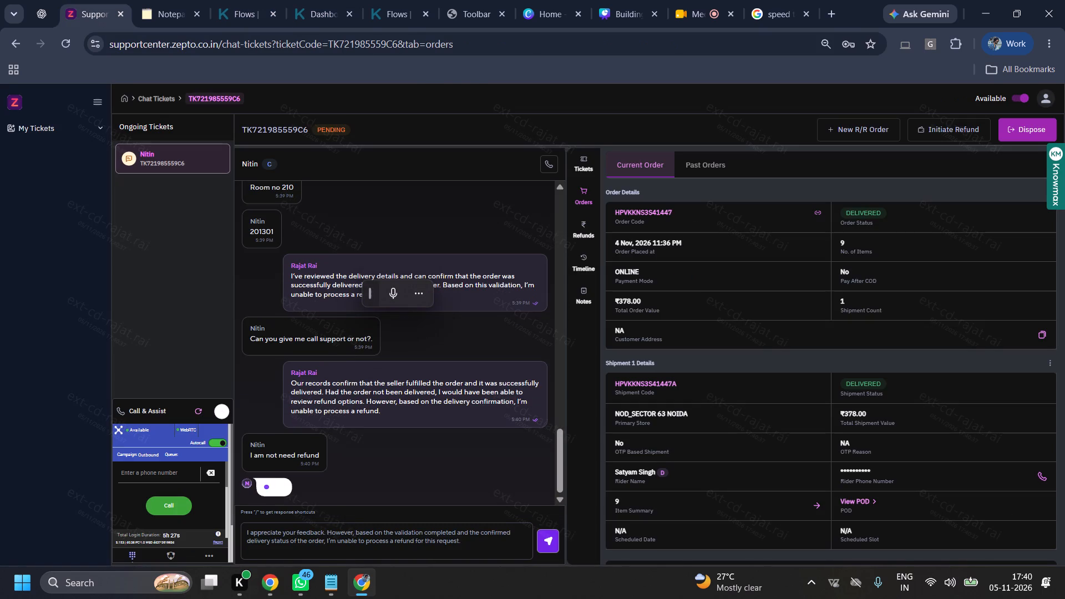
key("ctrl+Return")
key("ctrl+v")
key("ctrl+Return")
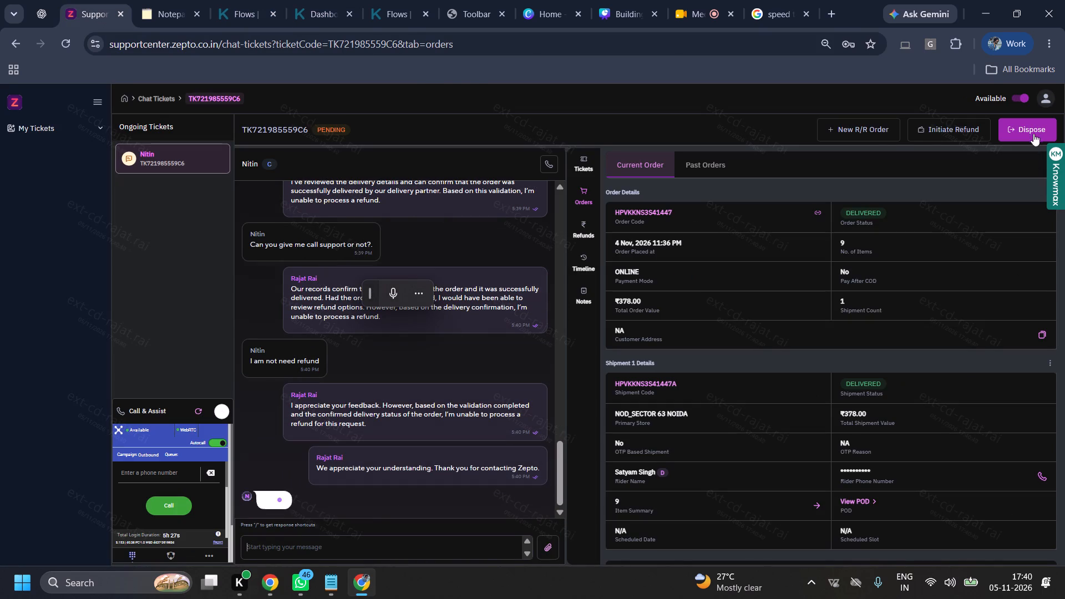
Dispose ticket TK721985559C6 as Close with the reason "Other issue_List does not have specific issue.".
left_click(1033, 133)
left_click(883, 132)
left_click_drag(929, 347, 932, 353)
left_click(932, 353)
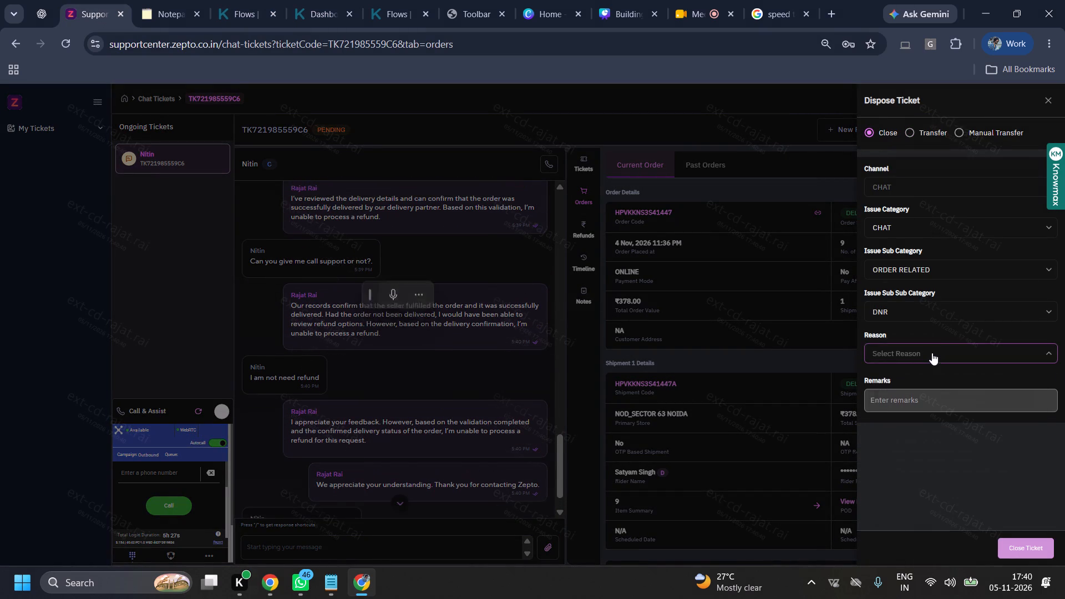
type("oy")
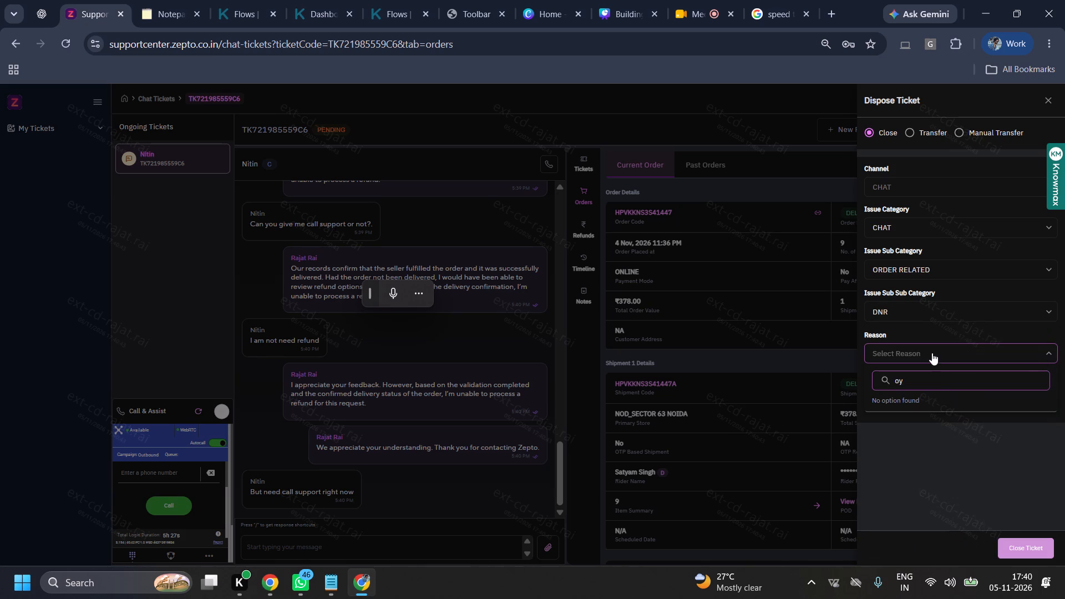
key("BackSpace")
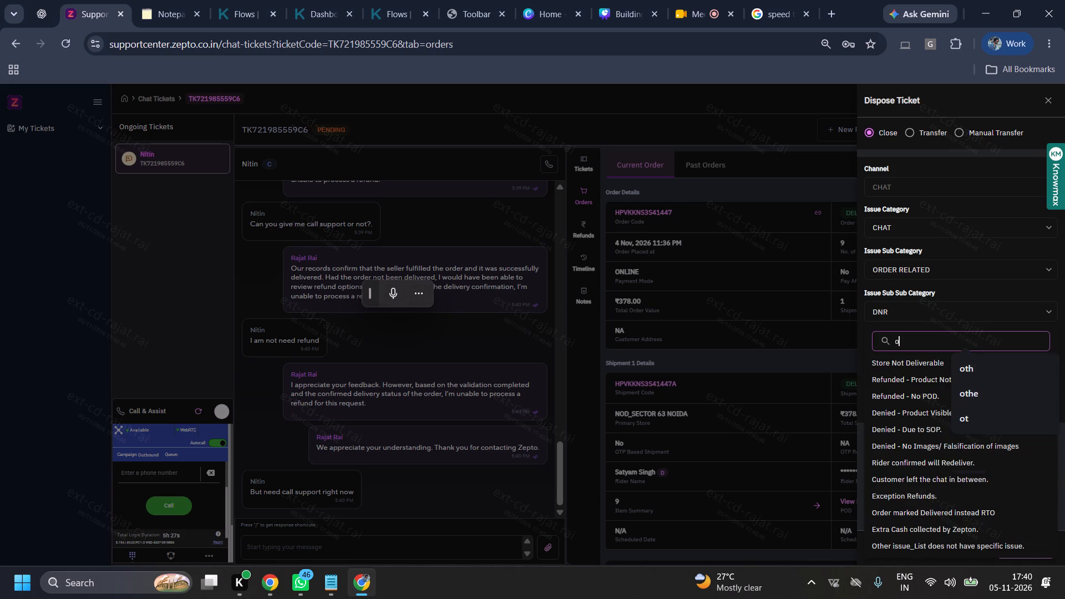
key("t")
left_click(905, 441)
left_click(1023, 546)
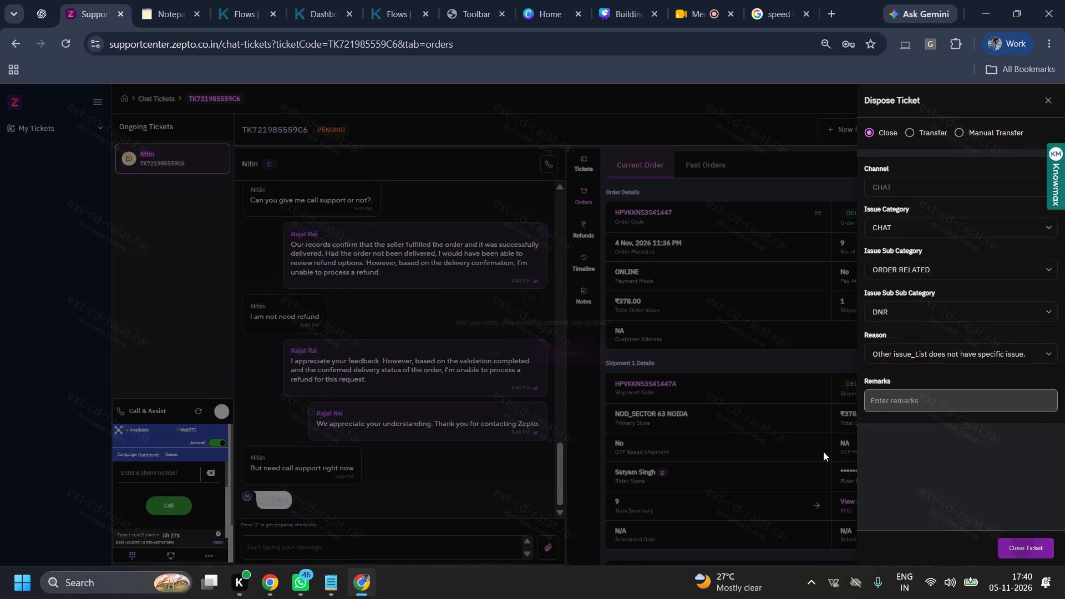
left_click(582, 357)
Copy the opening greeting line from the online notepad and return to the support center's chat tickets.
left_click(176, 0)
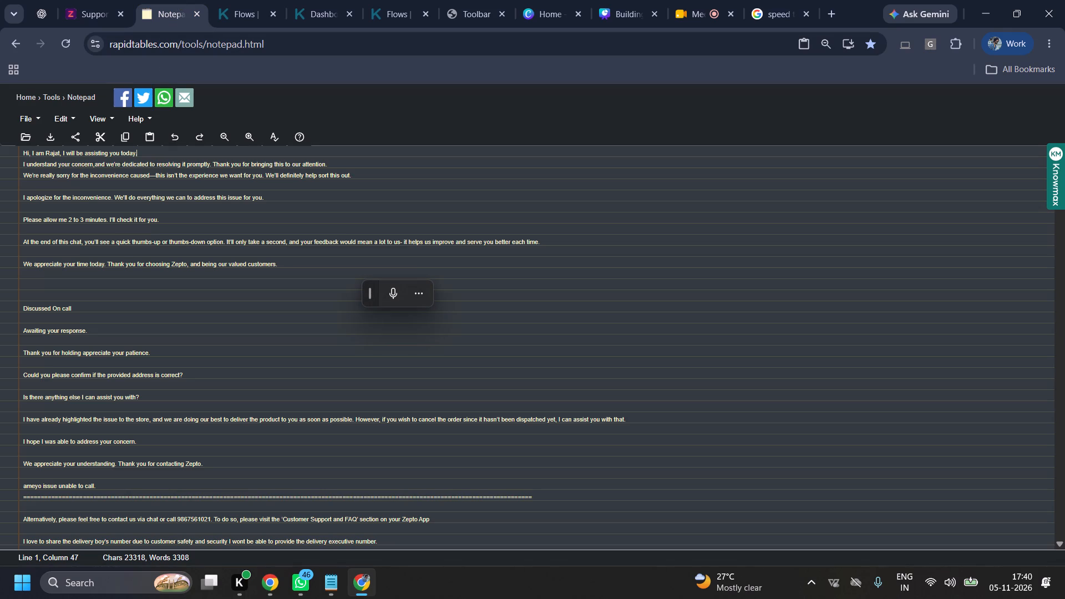
triple_click(143, 154, "ctrl")
key("ctrl+c")
left_click(72, 0)
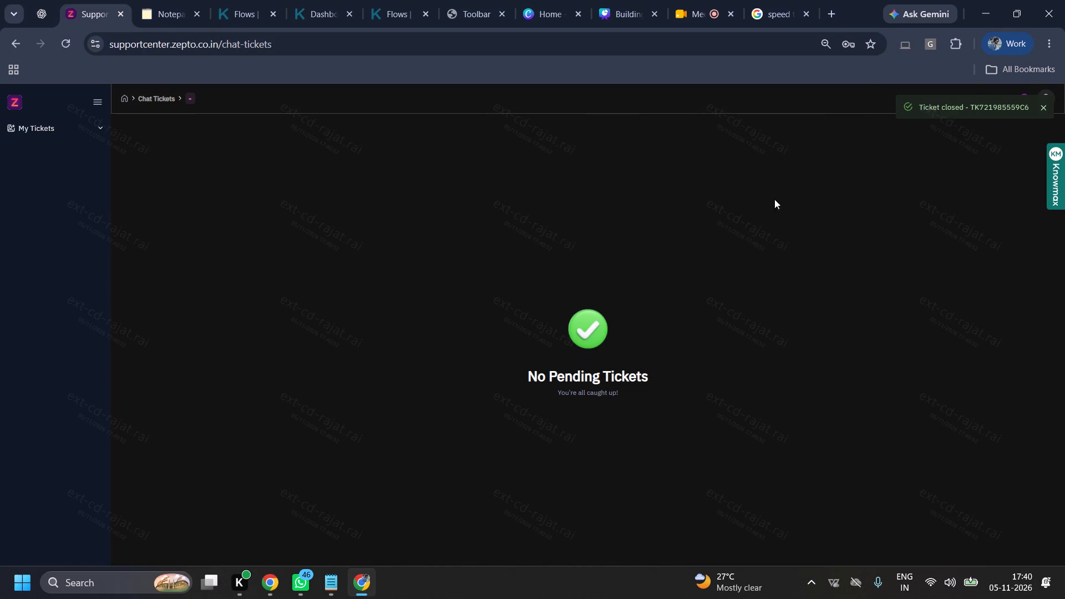
Switch to the Google search results for the internet speed test.
left_click(769, 7)
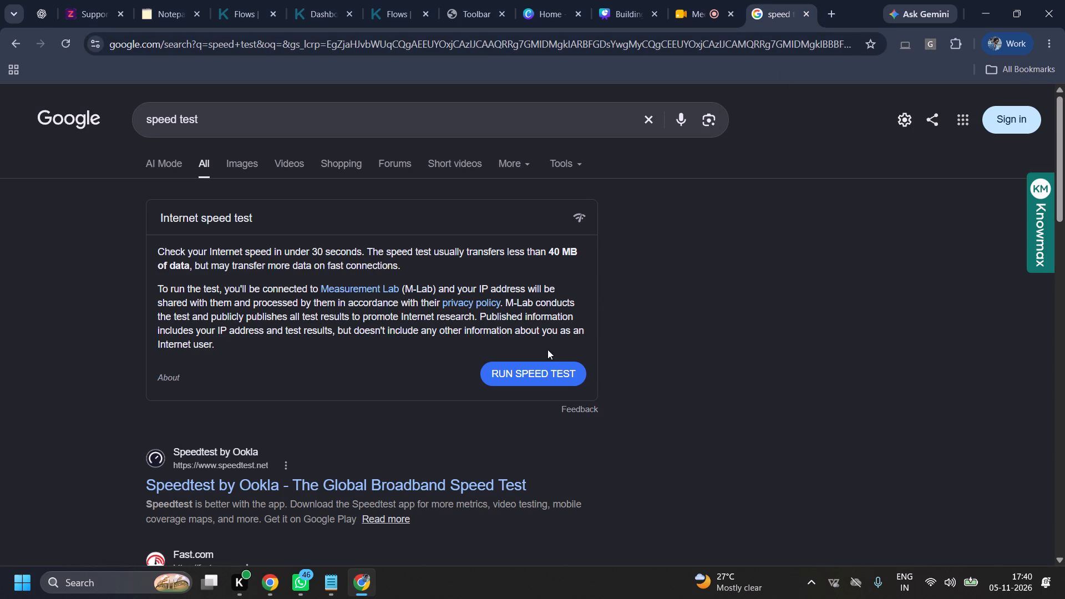